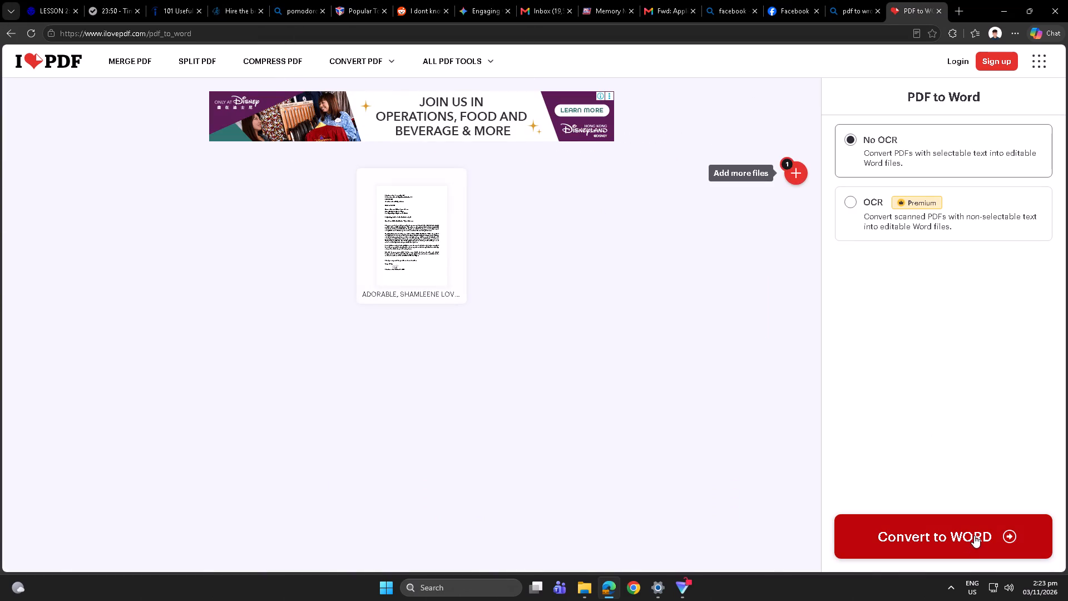
Convert the application letter PDF to Word without OCR, open the downloaded document and enable editing.
left_click(975, 534)
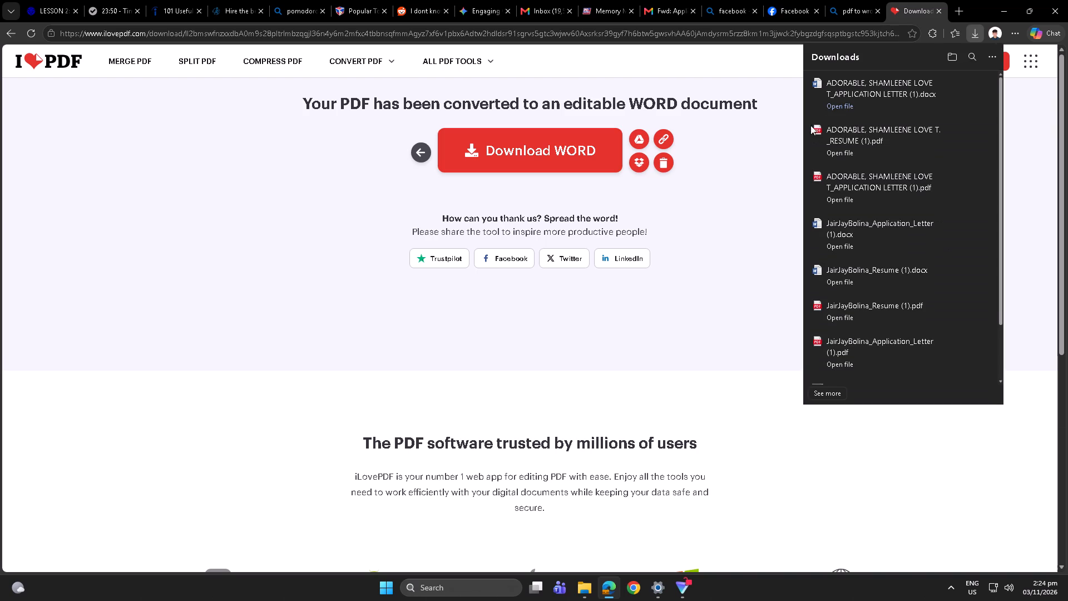
left_click(839, 106)
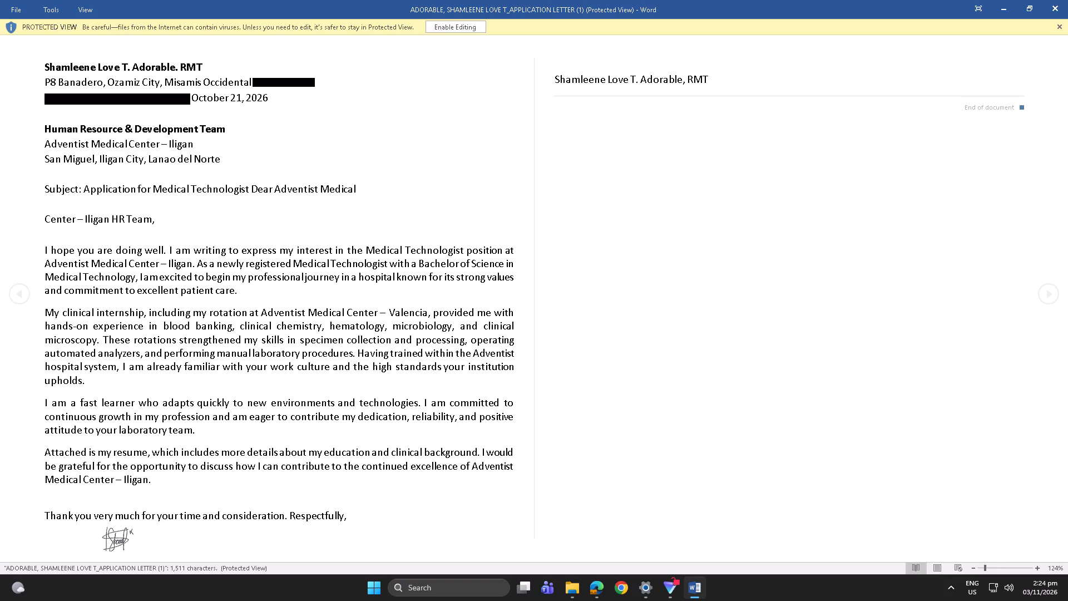
left_click(461, 27)
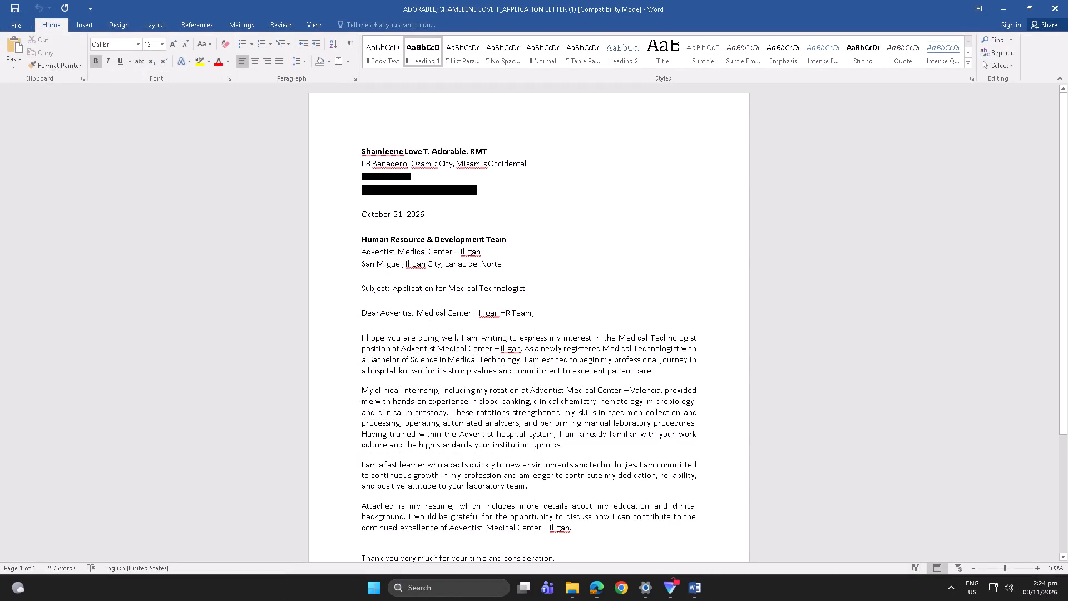
Replace the month in the letter's date with November, keeping the date on its own line below the sender's details.
left_click(386, 214)
left_click(390, 214)
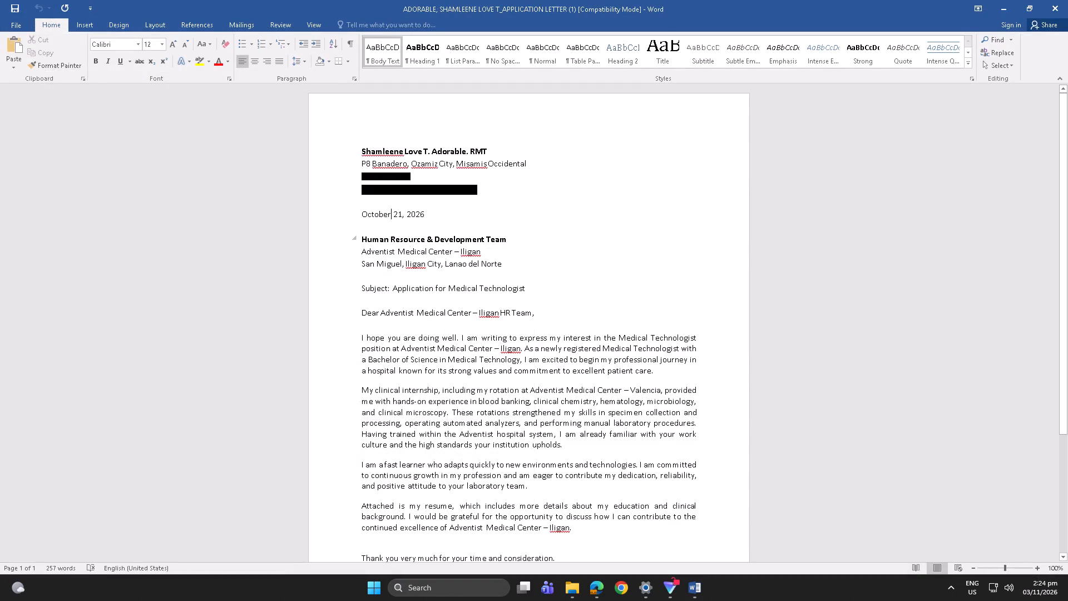
key("shift+Left")
key("shift+Left")
key("shift+Left")
key("shift+Left")
key("shift+Left")
key("shift+Left")
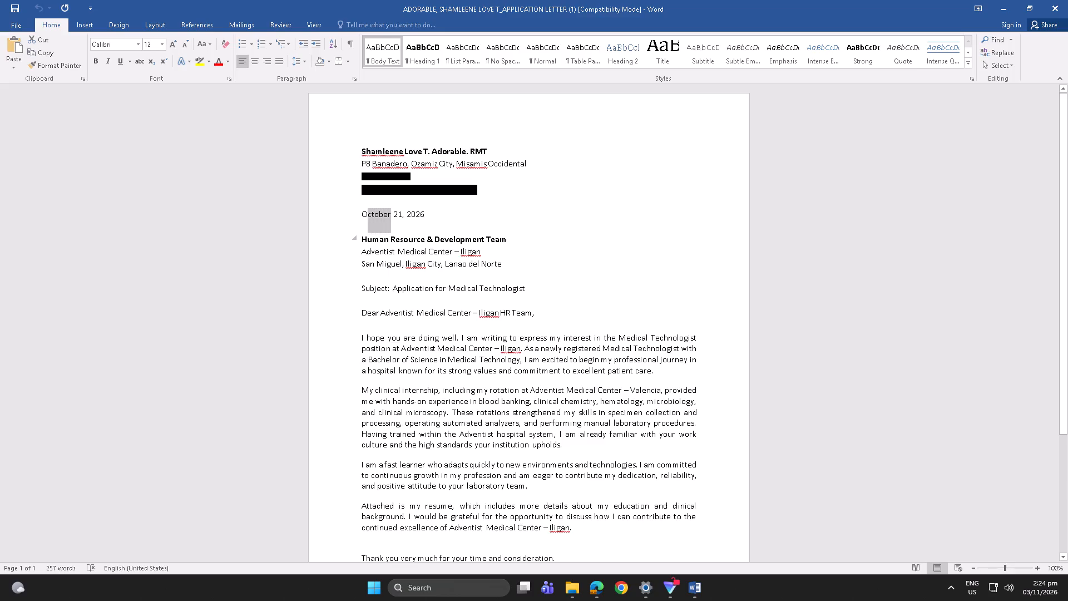
key("shift+Left")
type("Novem")
key("ctrl+z")
key("ctrl+z")
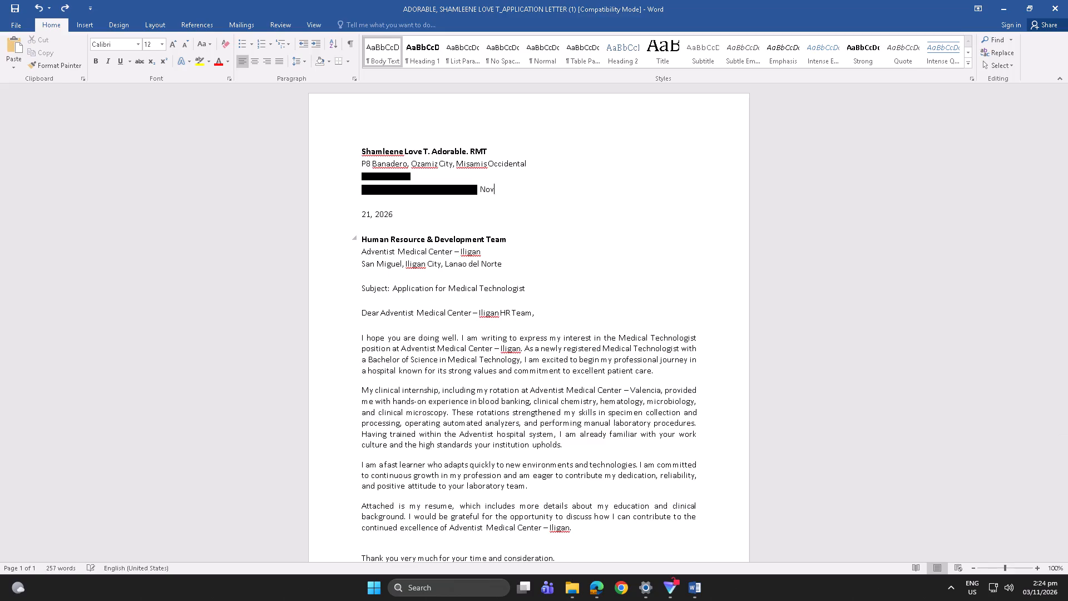
key("ctrl+z")
key("ctrl+z")
key("ctrl+z")
key("ctrl+z")
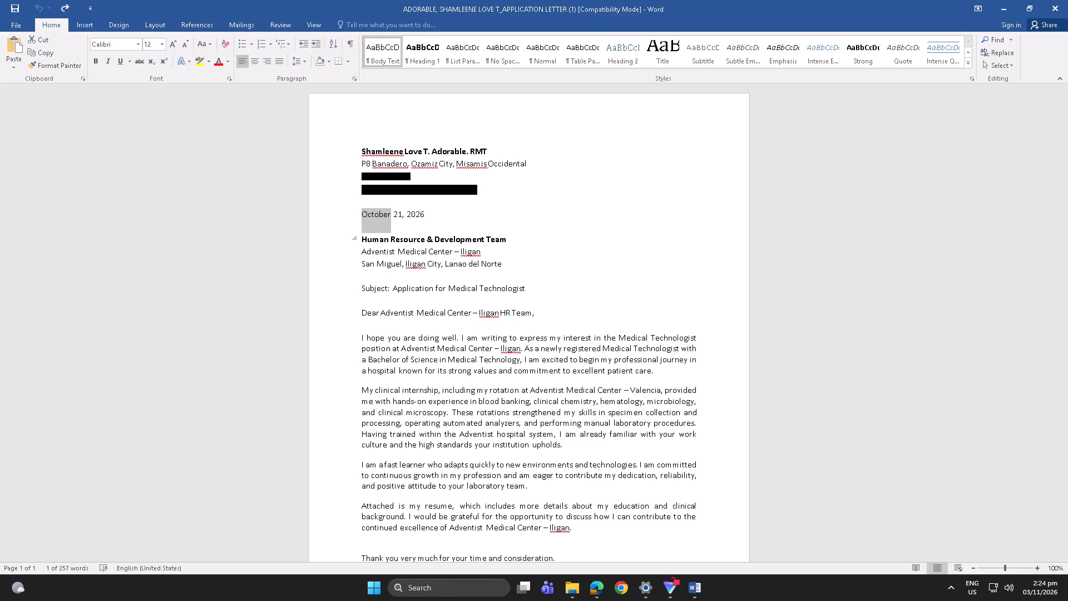
type("Novem")
key("BackSpace")
key("BackSpace")
key("BackSpace")
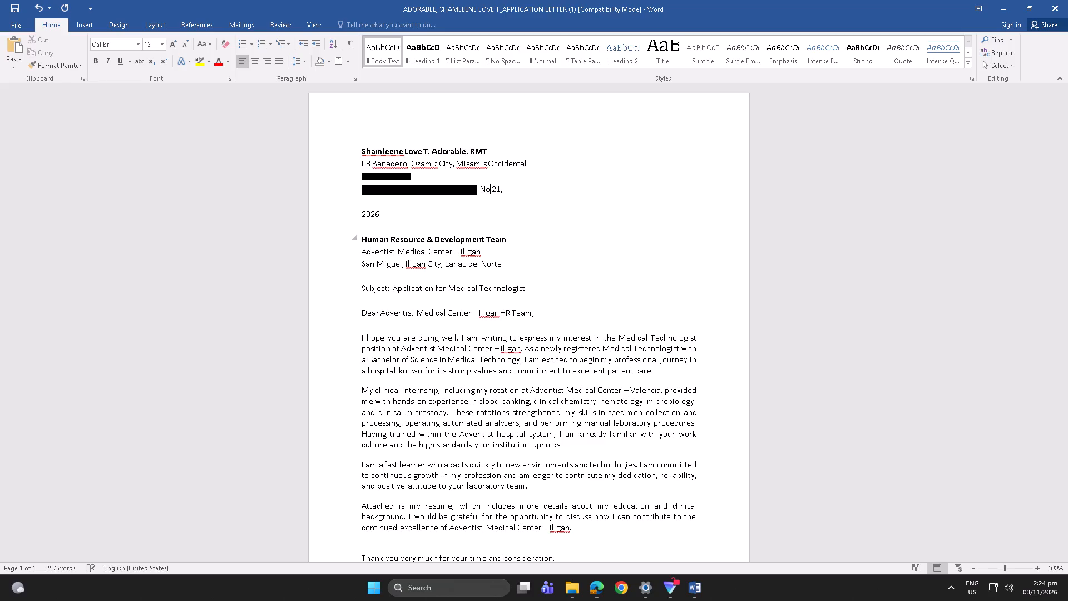
key("BackSpace")
key("BackSpace")
key("Return")
type("November")
Change the day in the letter's date to 4, making it November 4, 2026.
key("Right")
key("Right")
key("Right")
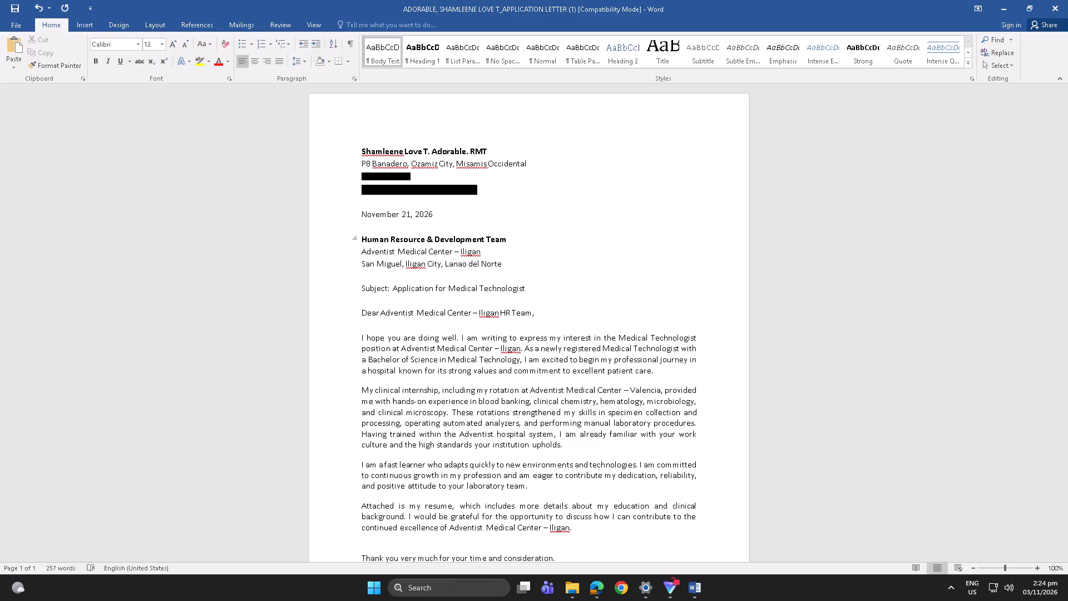
key("BackSpace")
key("BackSpace")
key("4")
scroll(464, 233, "up", 1)
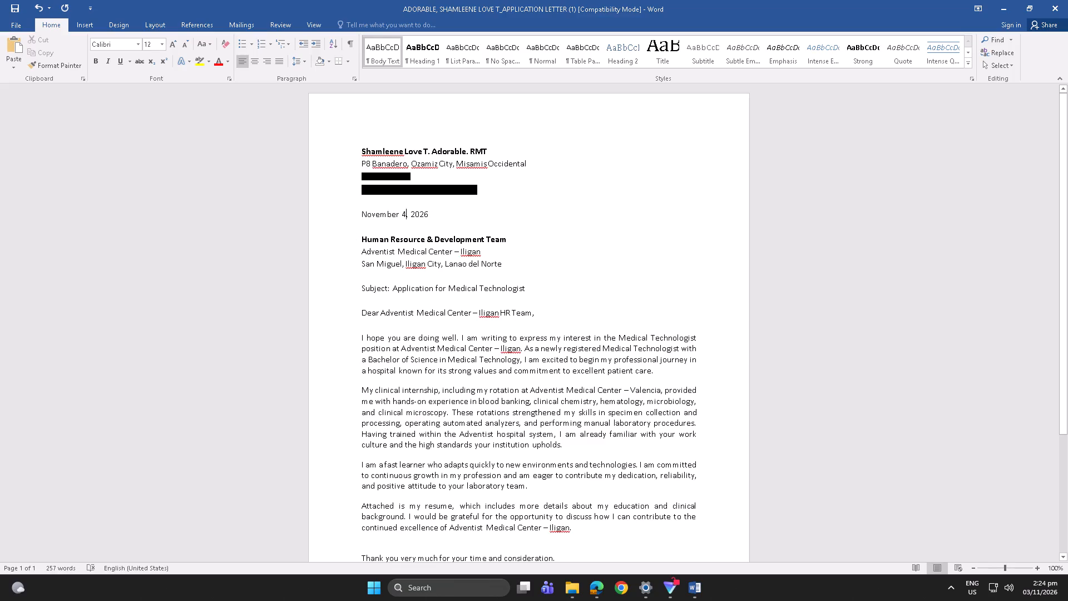
Open the IT Staff application letter's Word file from Downloads and examine its font, text sizes and layout against the Medical Technologist letter.
left_click(575, 593)
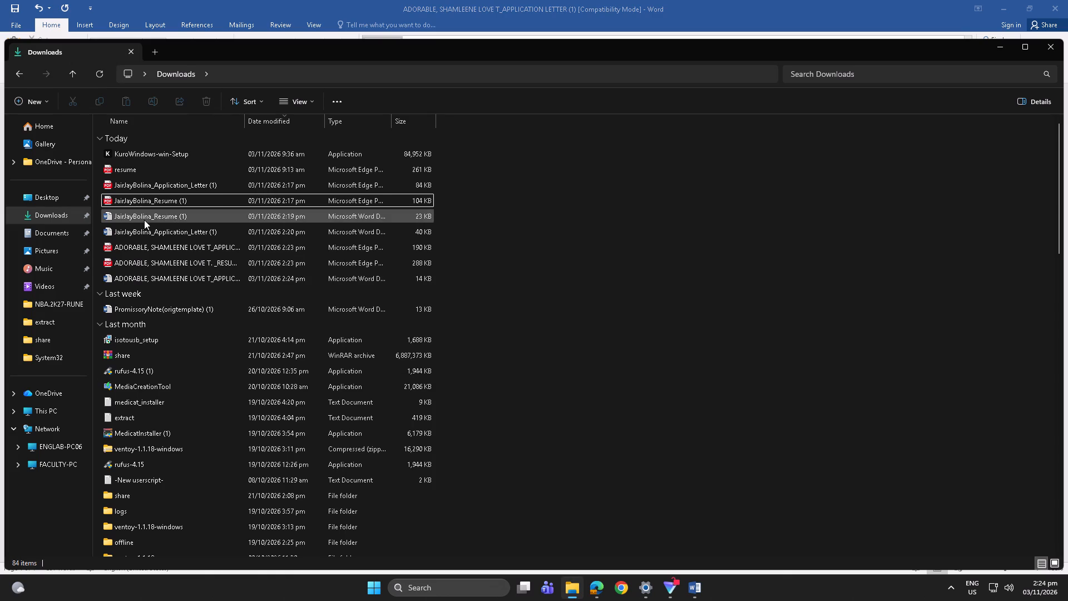
double_click(150, 230)
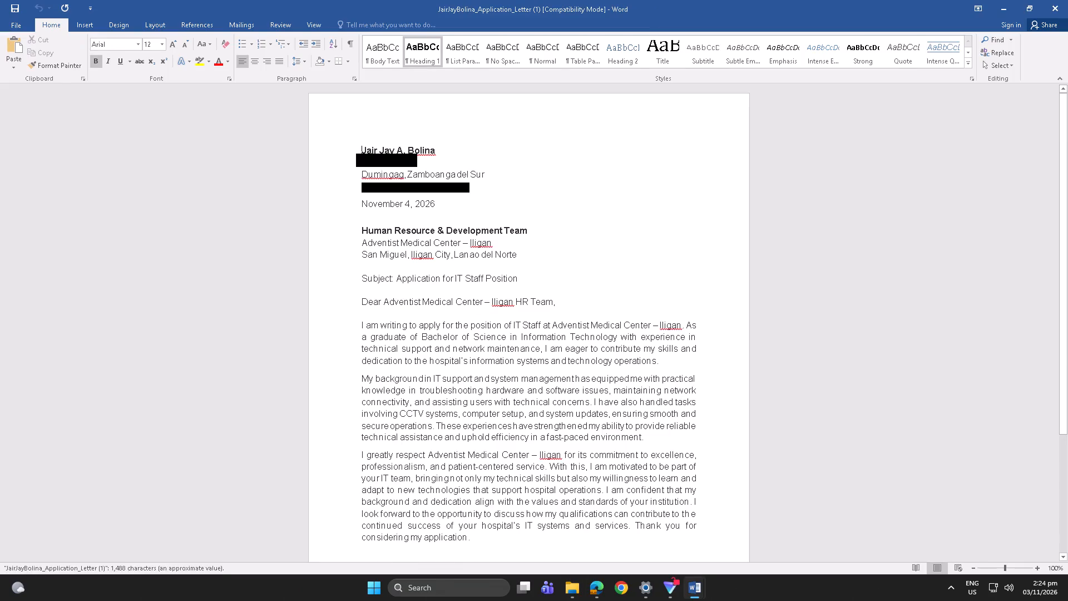
left_click(423, 252)
left_click_drag(357, 154, 447, 267)
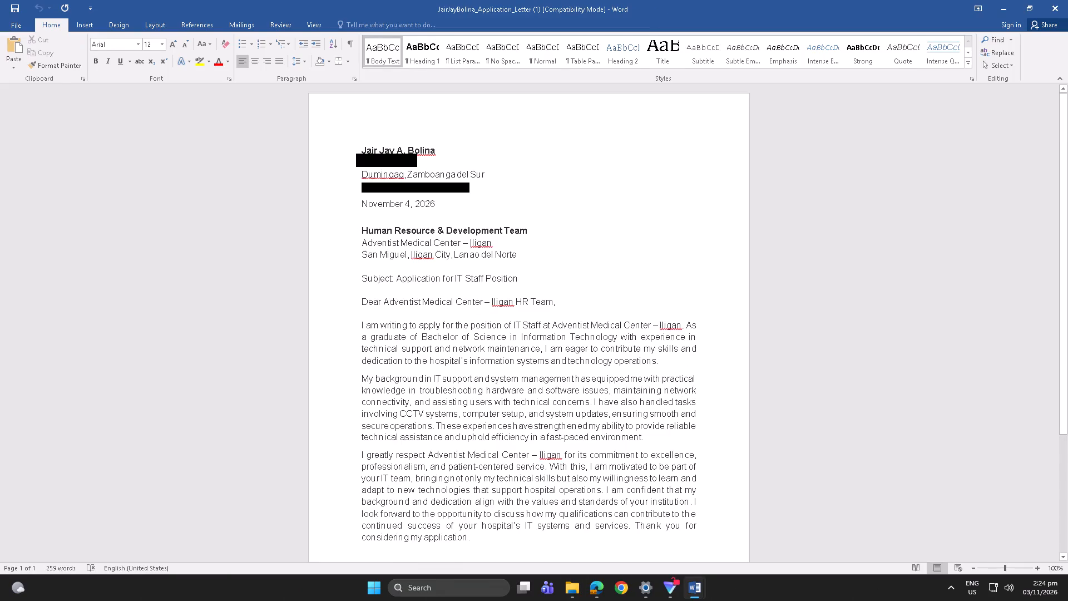
left_click_drag(447, 267, 524, 430)
left_click(387, 150)
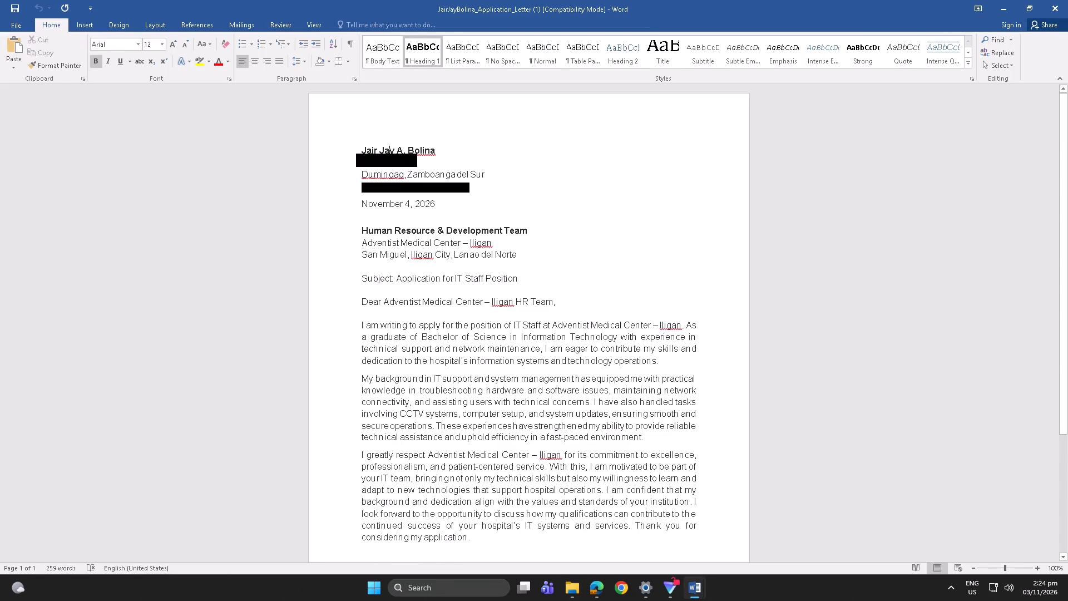
left_click(400, 187)
left_click(419, 256)
left_click(445, 324)
key("Down")
key("Down")
key("Down")
key("Down")
key("Down")
key("Down")
key("Down")
key("Down")
key("Down")
key("Down")
key("Down")
key("Down")
key("Down")
key("Down")
key("Down")
key("Down")
key("Down")
key("Down")
key("Down")
key("Down")
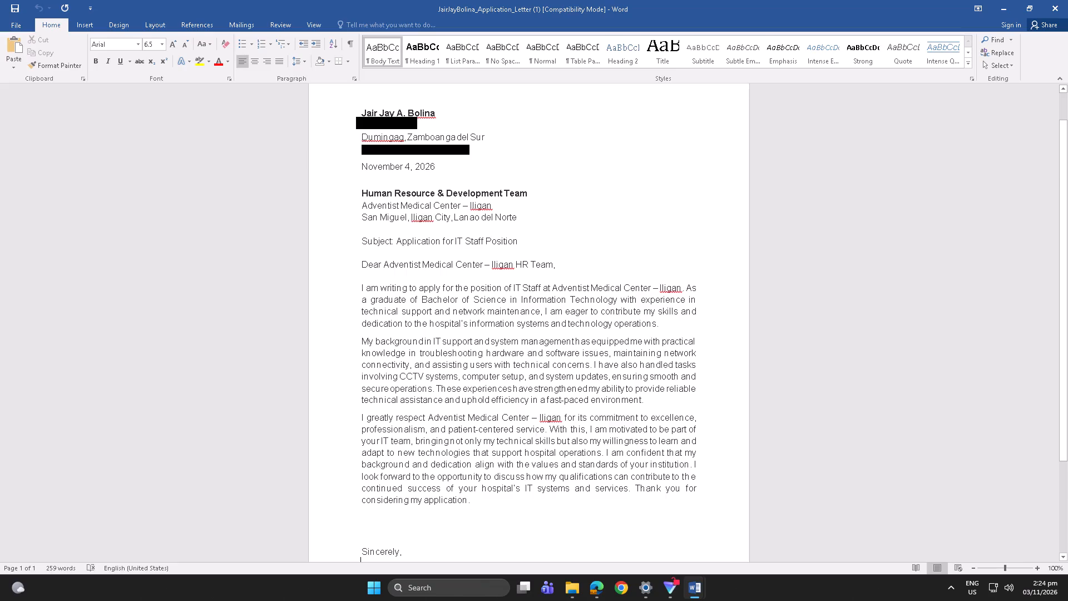
scroll(516, 489, "down", 4)
key("alt+Tab")
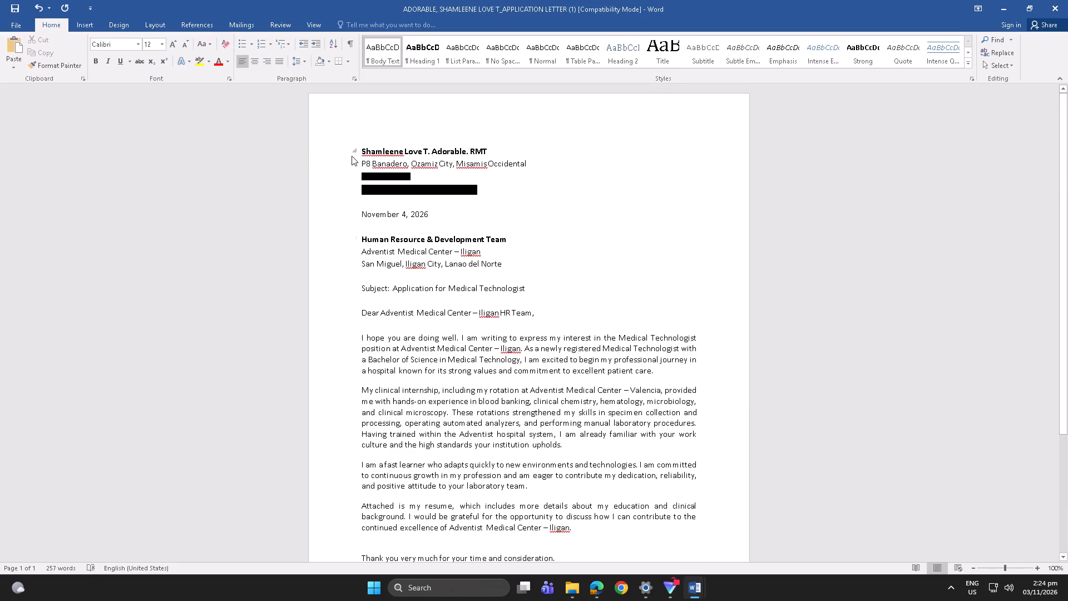
key("alt+Tab")
scroll(448, 226, "up", 3)
scroll(451, 247, "down", 1)
scroll(451, 247, "up", 3)
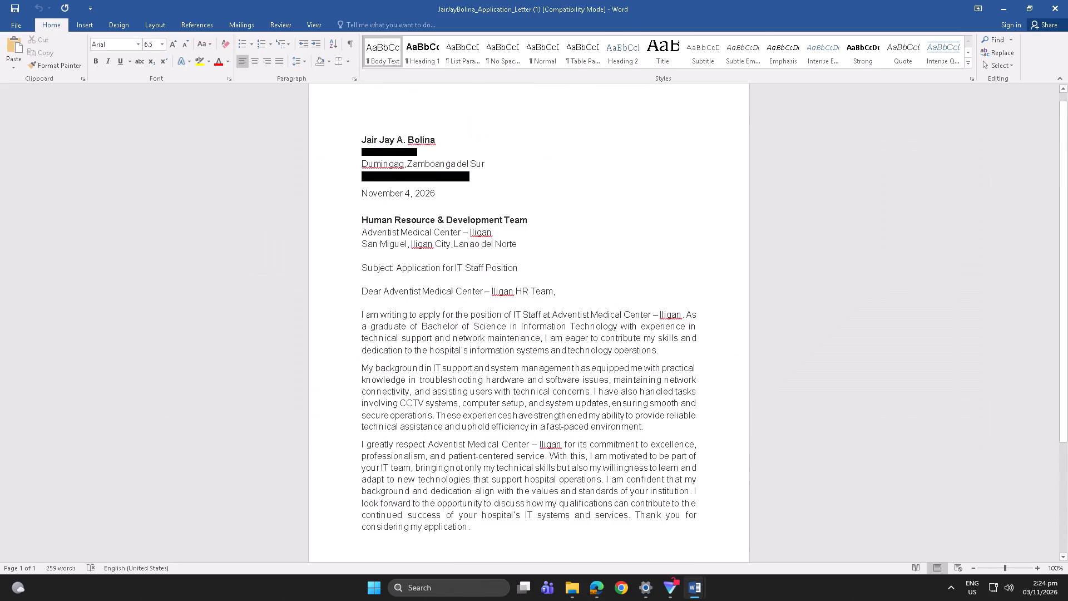
scroll(452, 249, "up", 1)
Switch back to the Medical Technologist letter and set all of its text to the Arial font.
key("alt+Tab")
left_click_drag(362, 148, 596, 471)
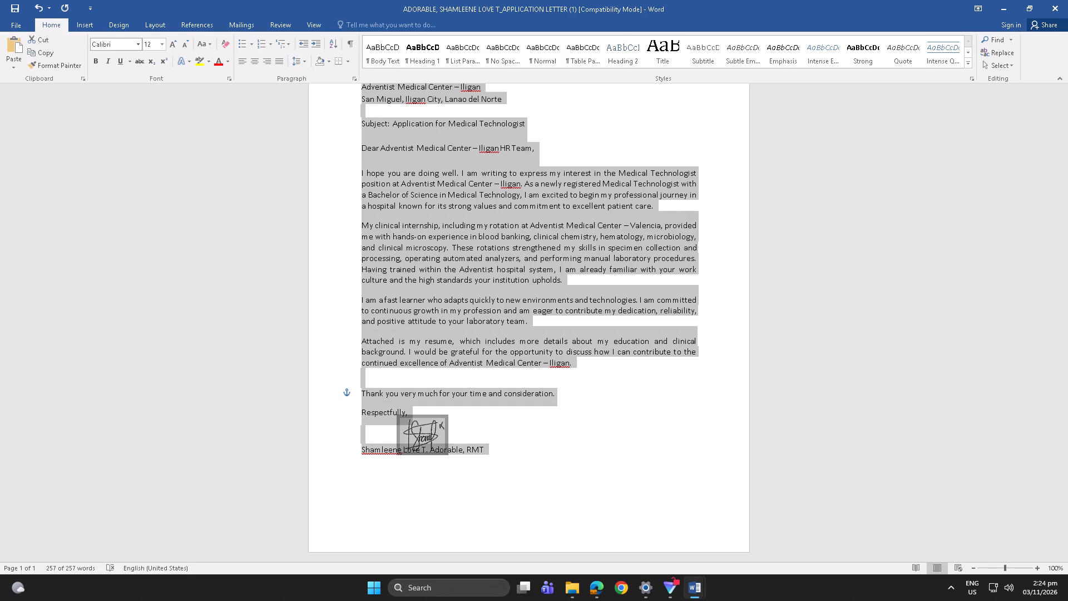
left_click(139, 46)
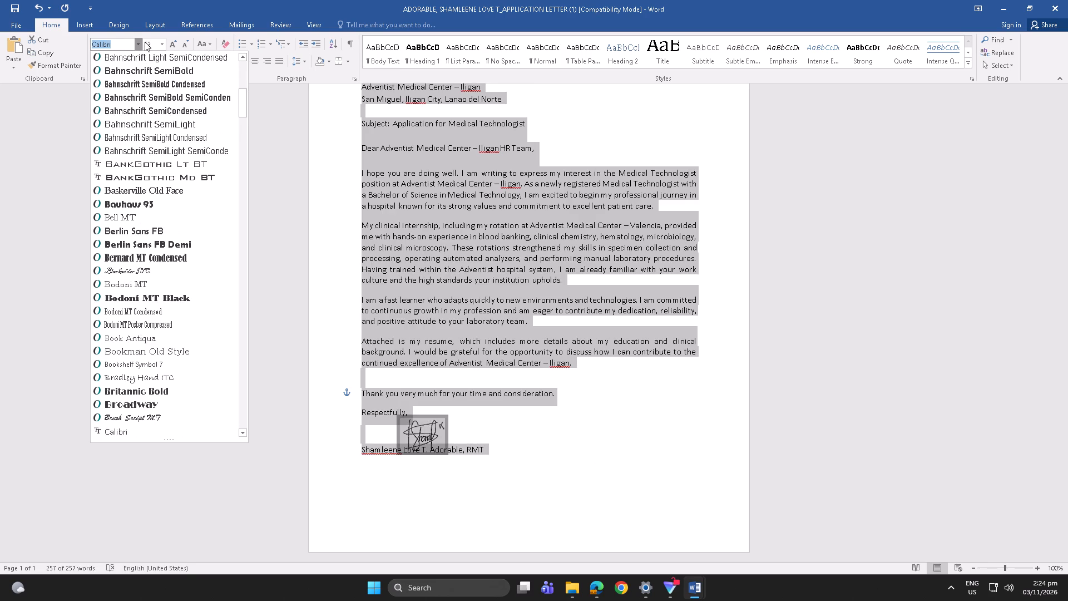
type("arua")
key("BackSpace")
key("BackSpace")
key("BackSpace")
type("ri")
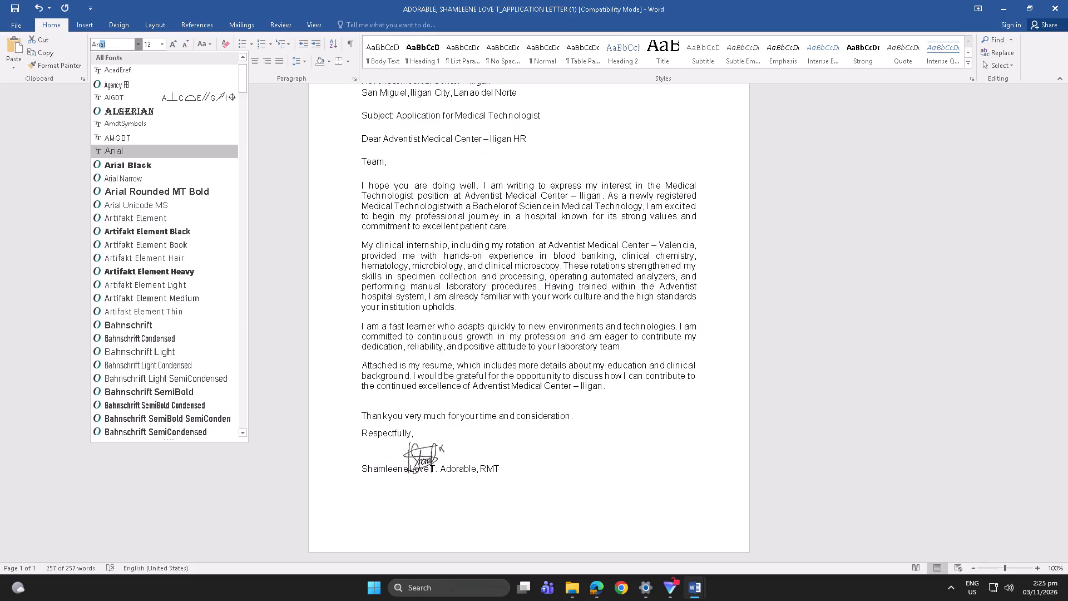
key("Return")
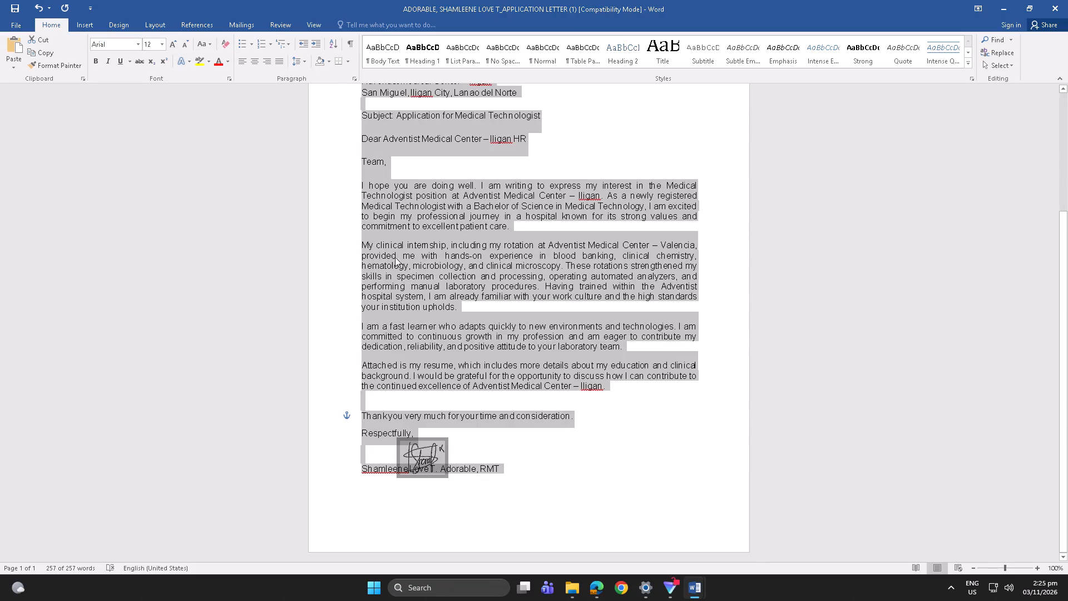
scroll(315, 219, "up", 4)
scroll(369, 230, "up", 4)
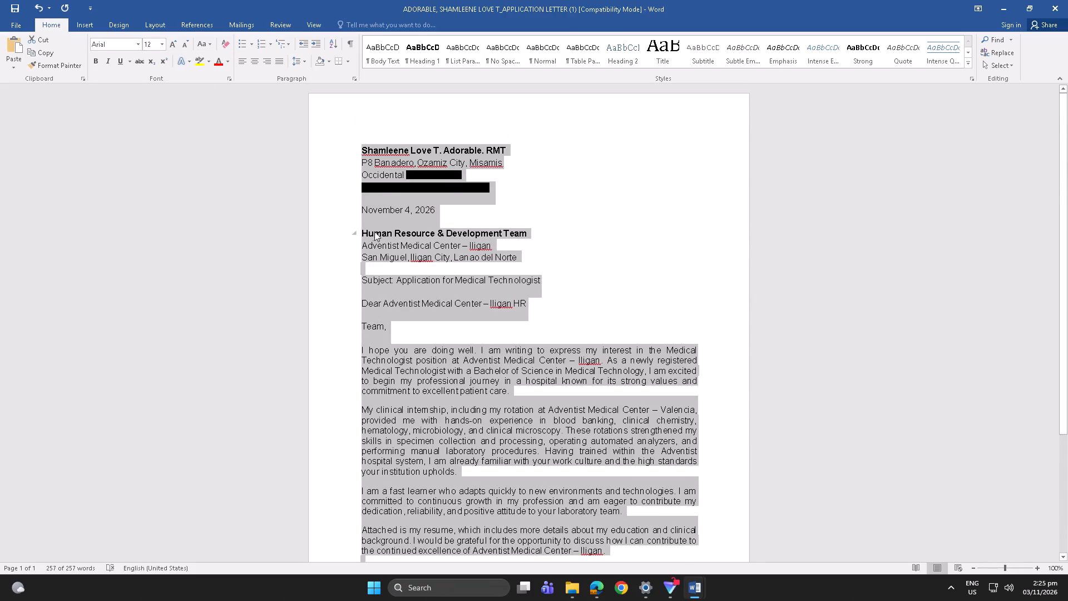
scroll(374, 231, "up", 2)
left_click(542, 268)
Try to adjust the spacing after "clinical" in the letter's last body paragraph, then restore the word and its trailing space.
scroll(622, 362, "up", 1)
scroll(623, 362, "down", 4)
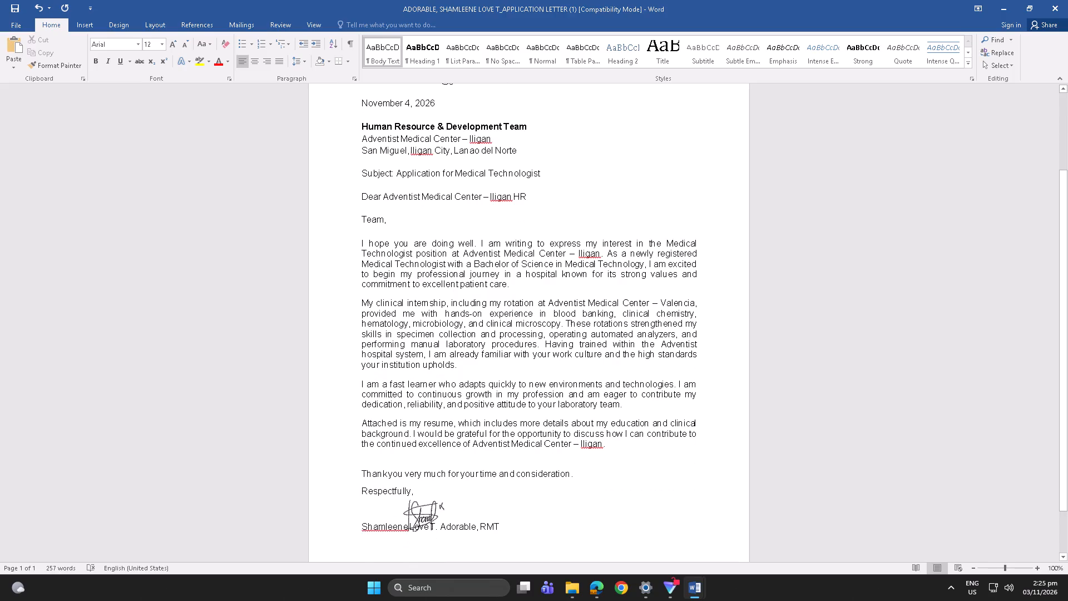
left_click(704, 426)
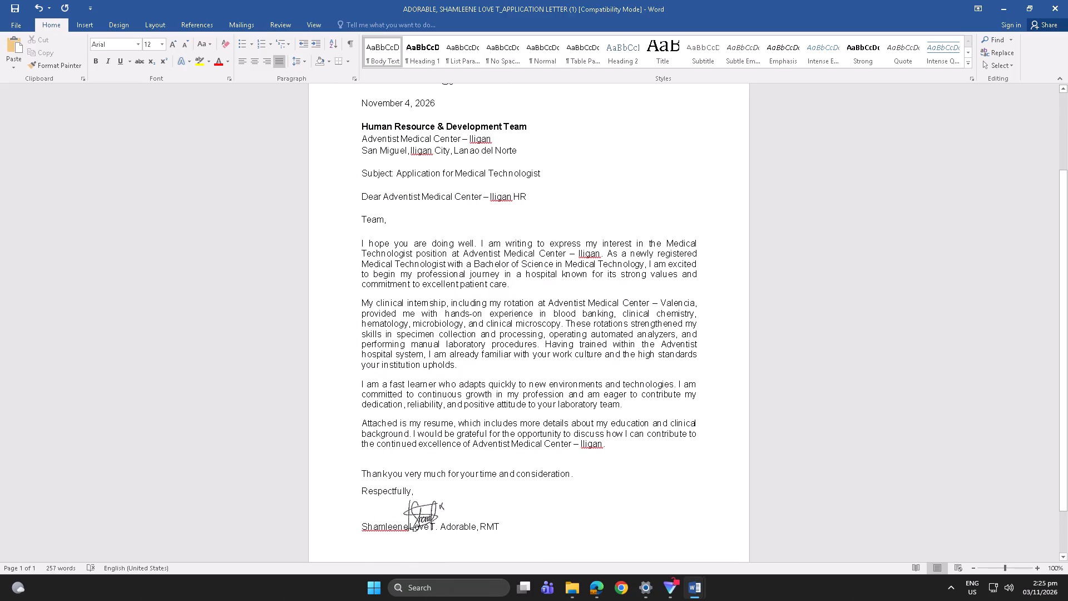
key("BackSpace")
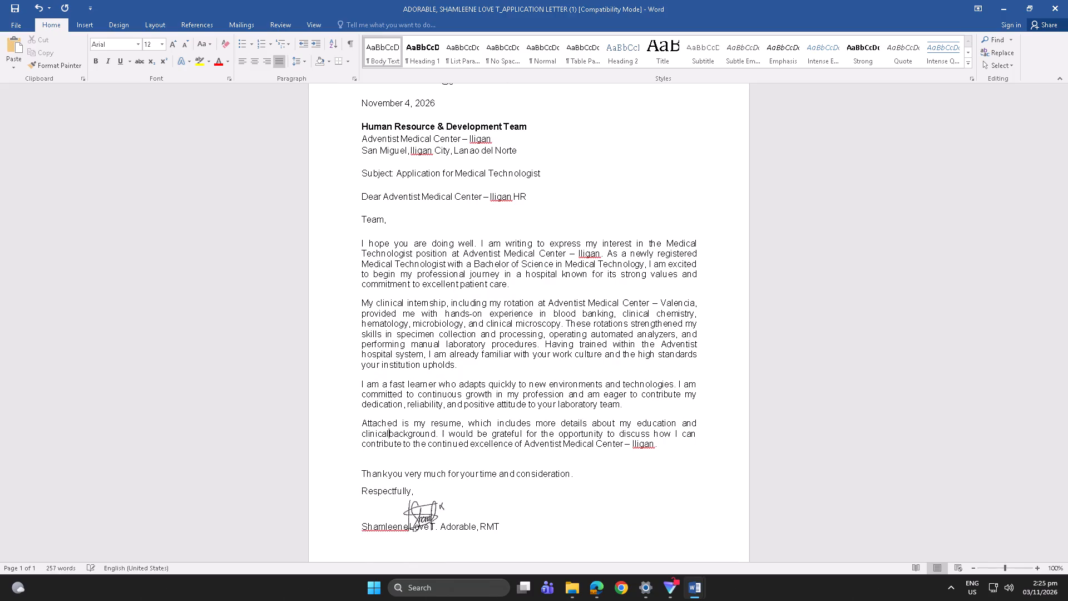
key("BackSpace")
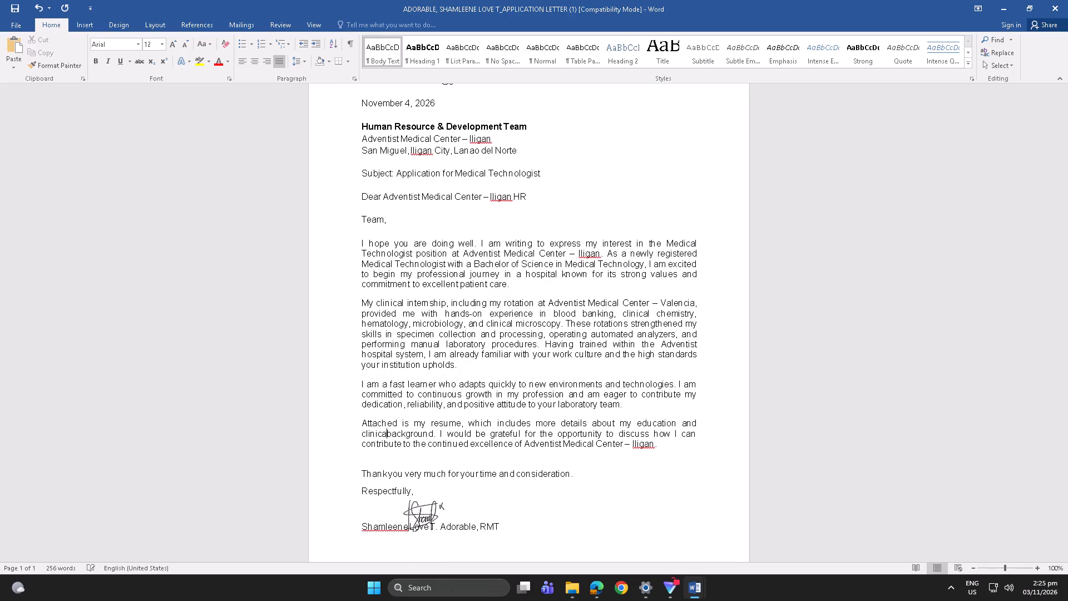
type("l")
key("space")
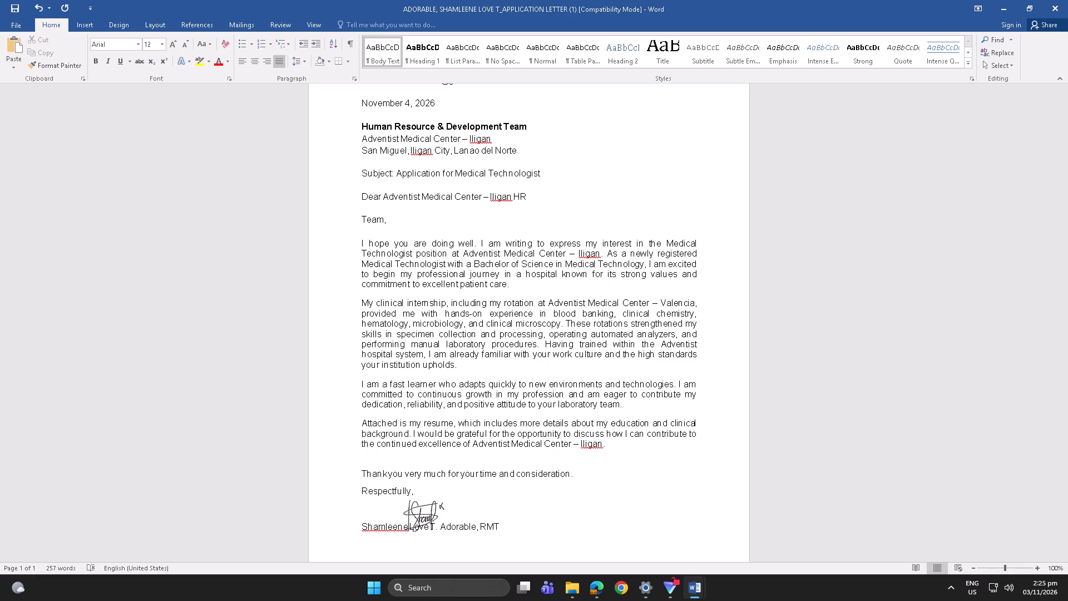
Review the whole Medical Technologist letter at 95% zoom, checking its line breaks, spacing and signature area.
left_click_drag(1006, 568, 1012, 568)
left_click_drag(1012, 568, 1020, 567)
left_click_drag(1020, 567, 1022, 568)
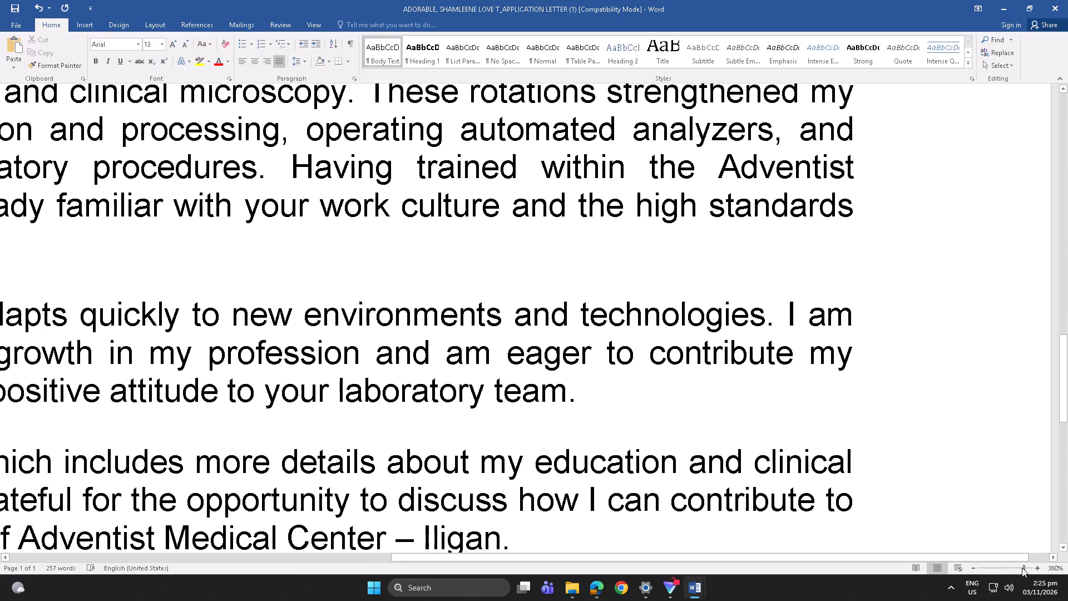
left_click_drag(1022, 568, 1007, 564)
left_click(1003, 566)
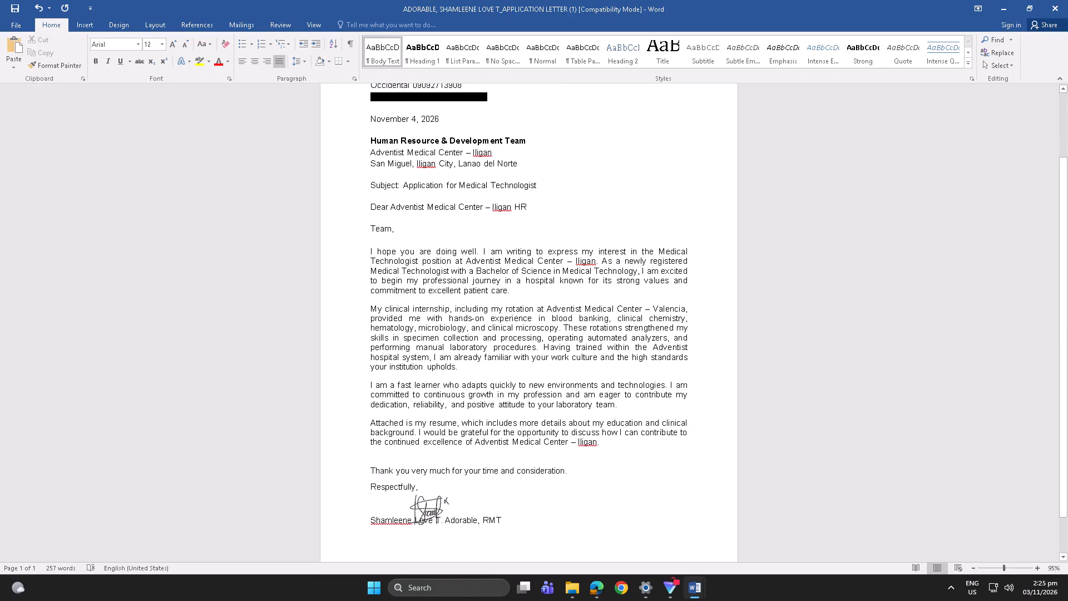
scroll(715, 293, "down", 5)
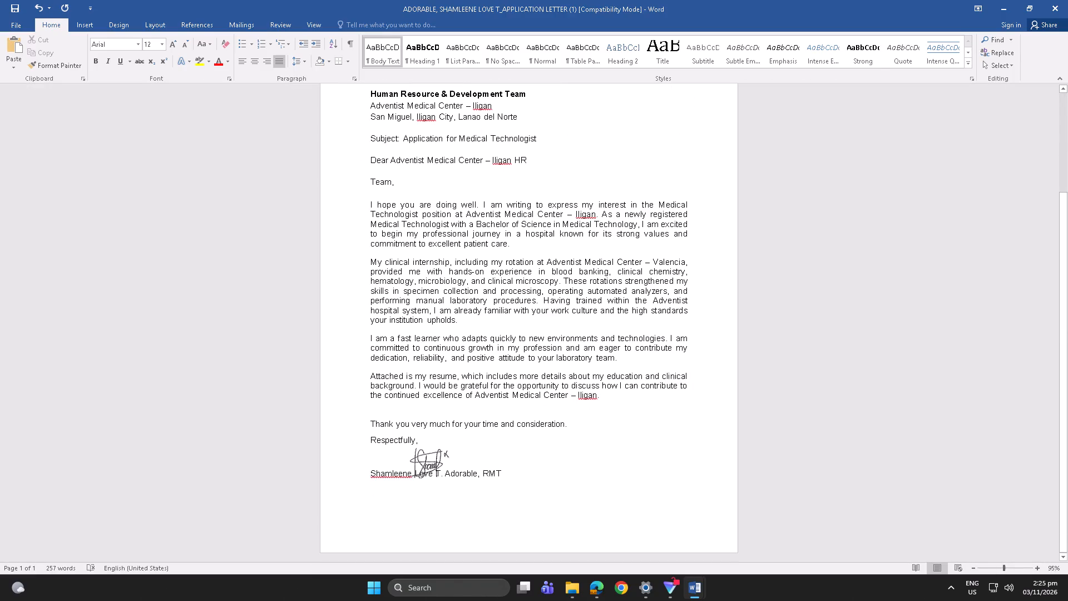
scroll(715, 293, "up", 7)
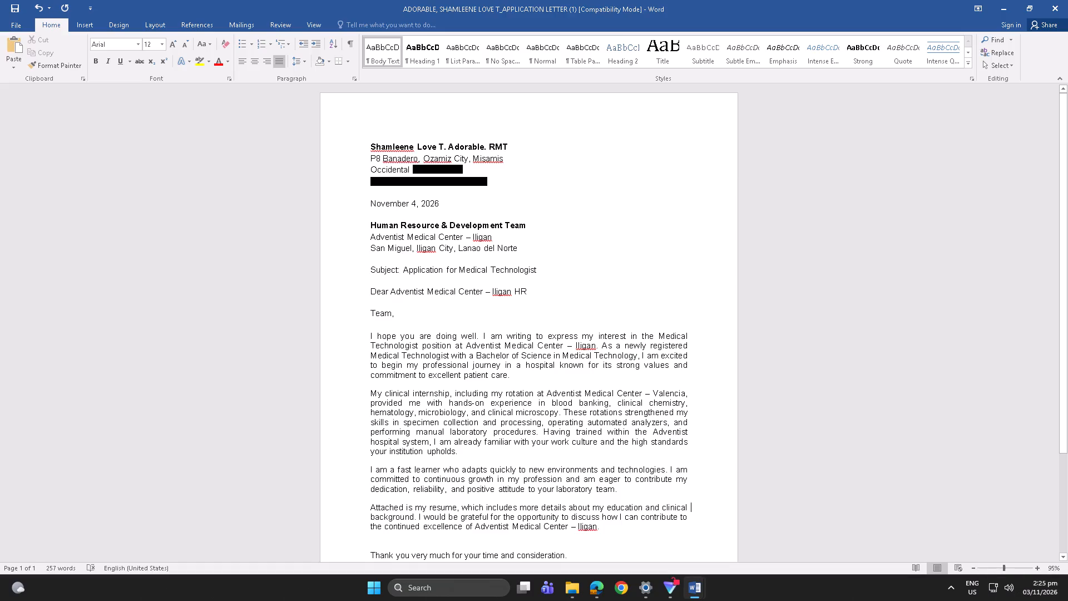
scroll(717, 273, "down", 3)
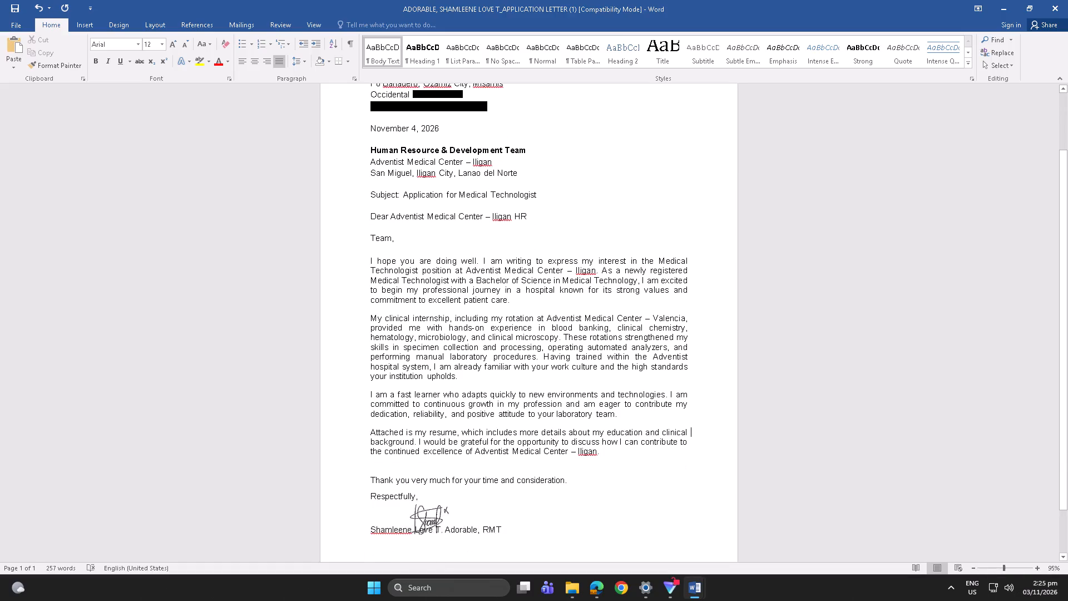
scroll(688, 234, "up", 3)
scroll(689, 234, "down", 4)
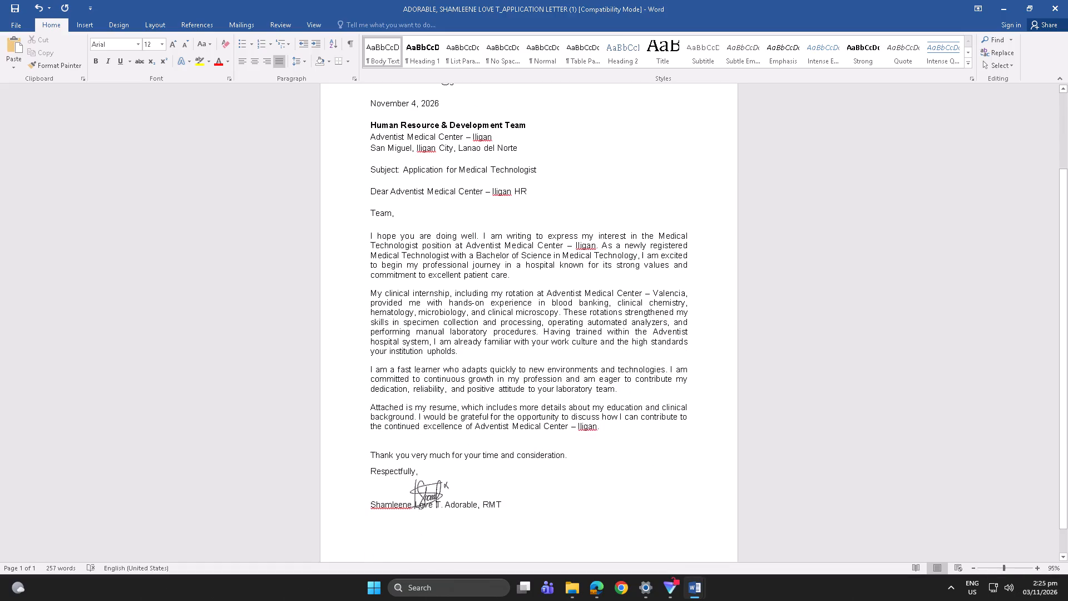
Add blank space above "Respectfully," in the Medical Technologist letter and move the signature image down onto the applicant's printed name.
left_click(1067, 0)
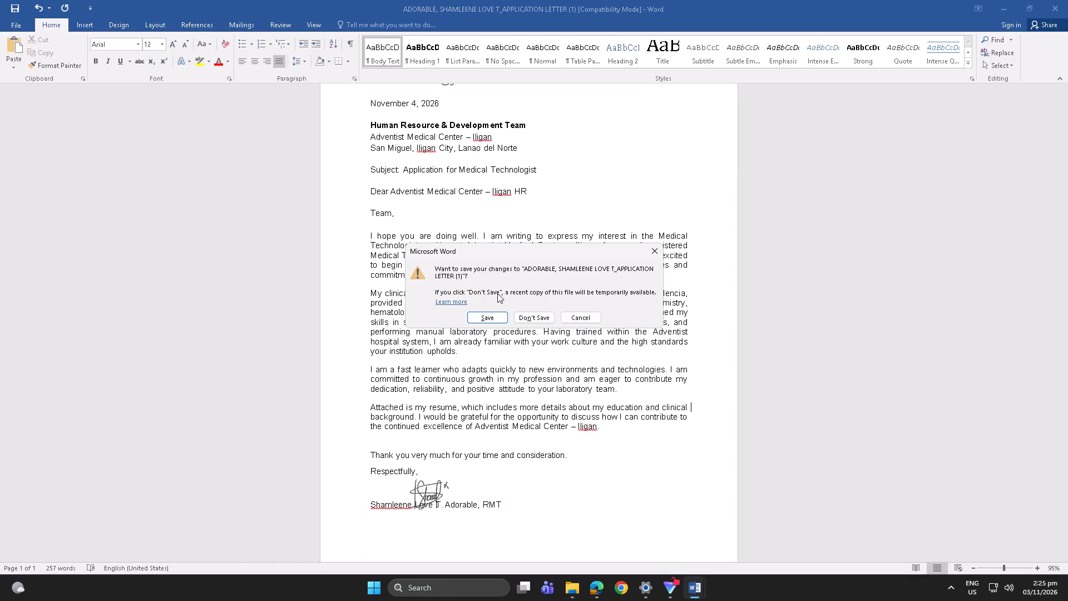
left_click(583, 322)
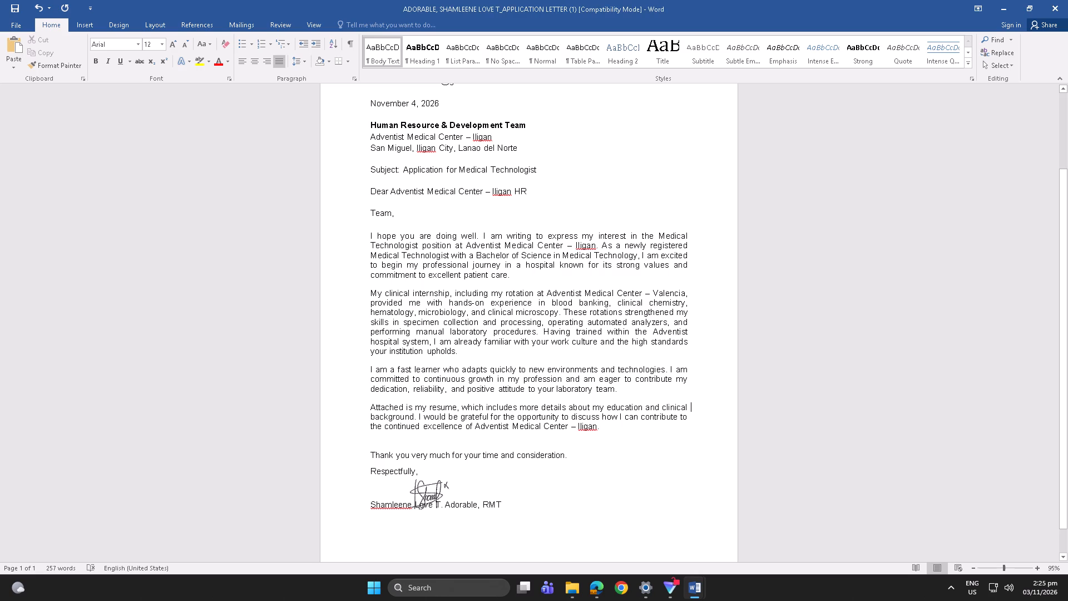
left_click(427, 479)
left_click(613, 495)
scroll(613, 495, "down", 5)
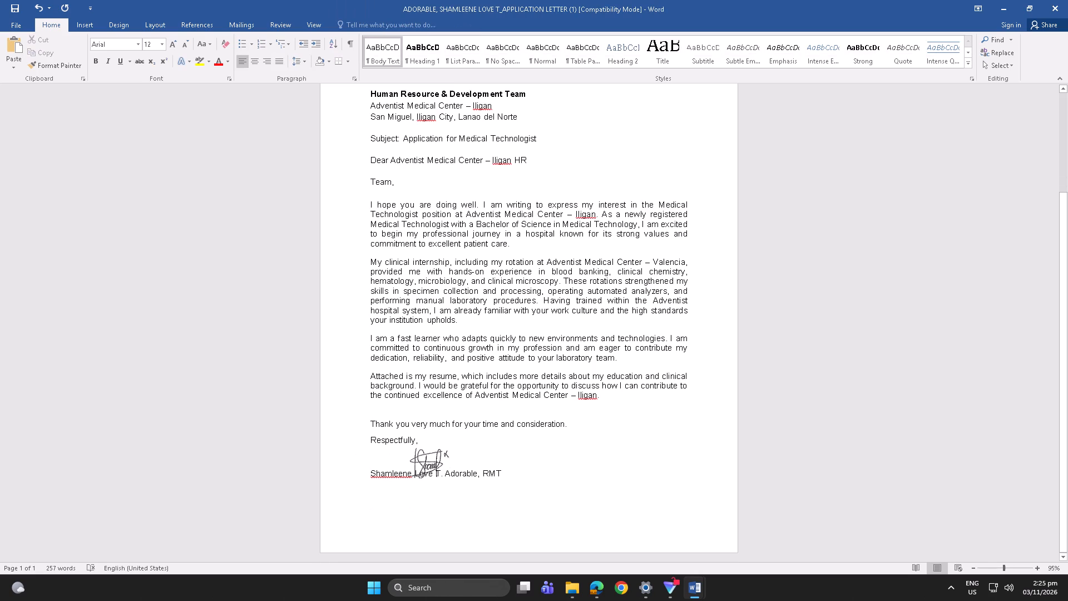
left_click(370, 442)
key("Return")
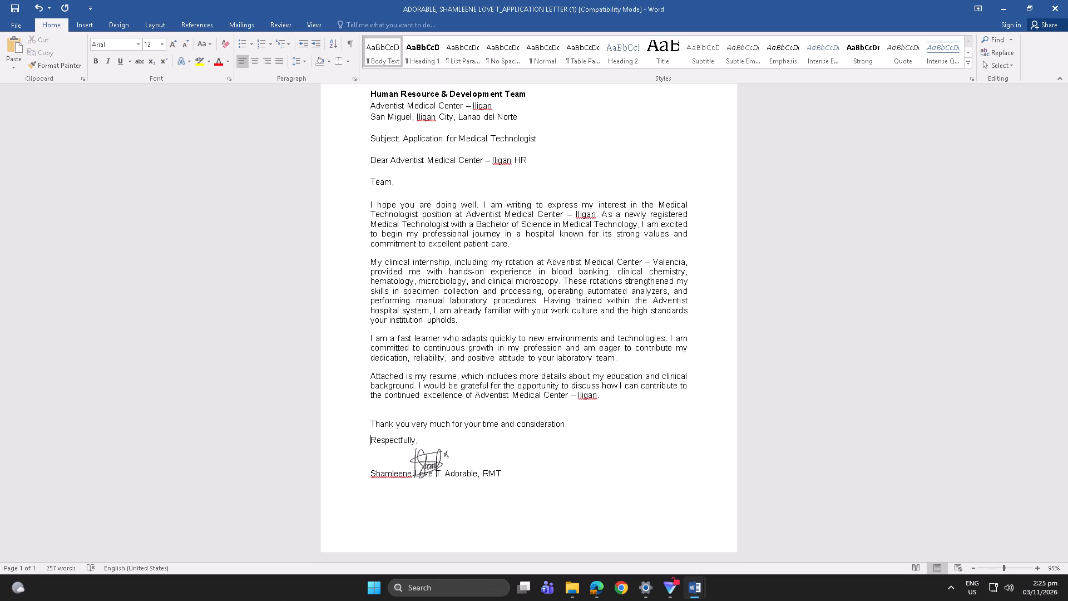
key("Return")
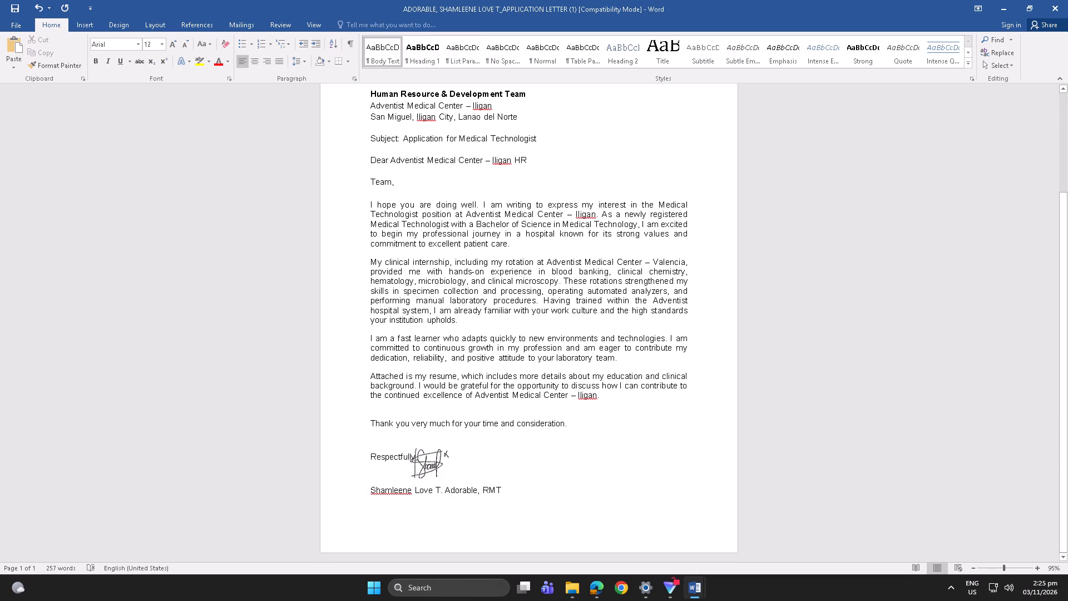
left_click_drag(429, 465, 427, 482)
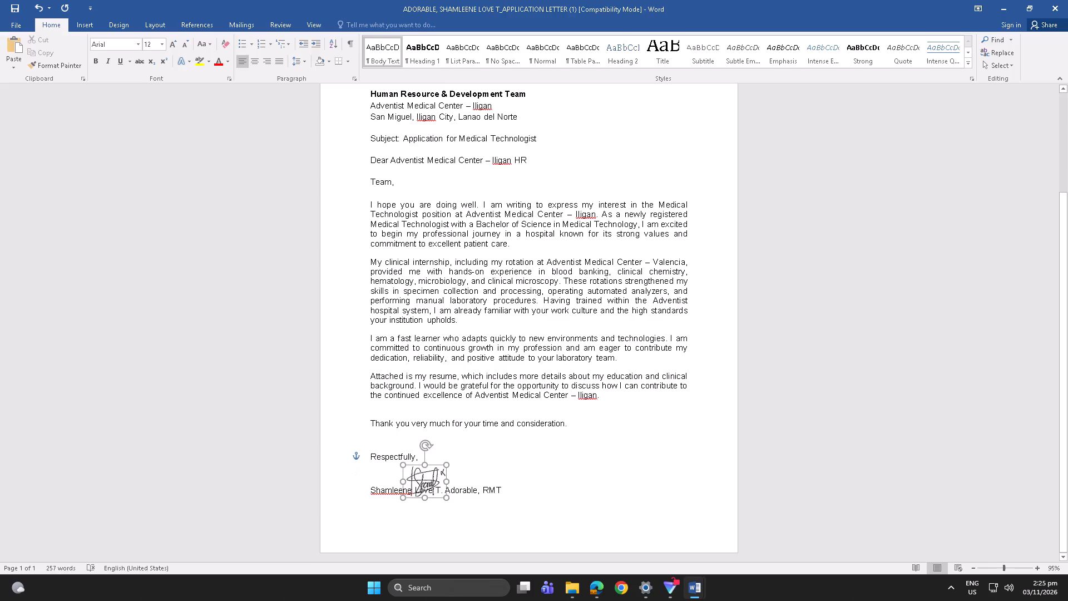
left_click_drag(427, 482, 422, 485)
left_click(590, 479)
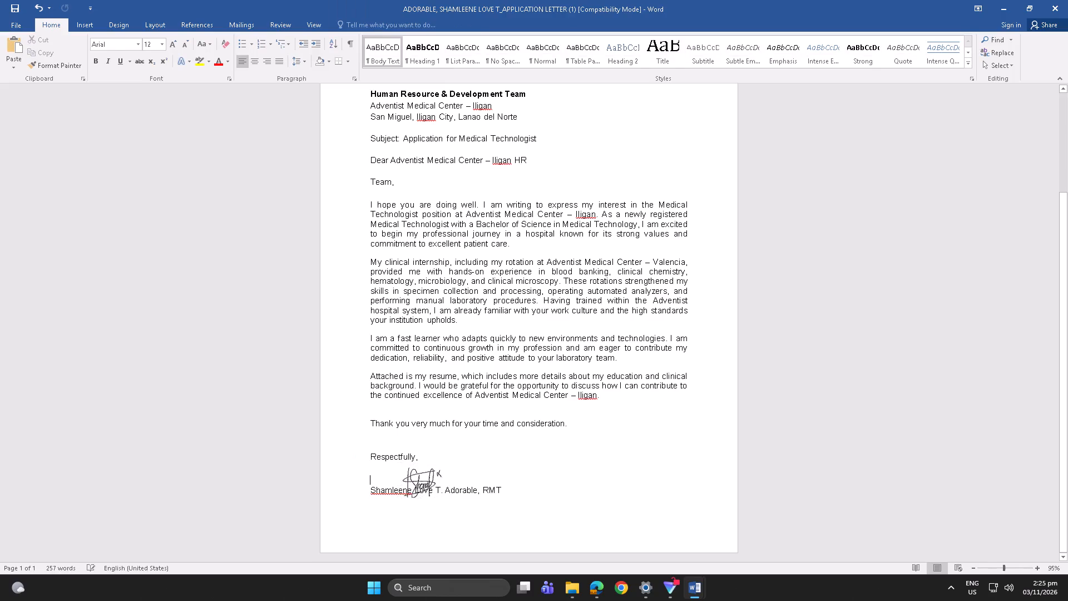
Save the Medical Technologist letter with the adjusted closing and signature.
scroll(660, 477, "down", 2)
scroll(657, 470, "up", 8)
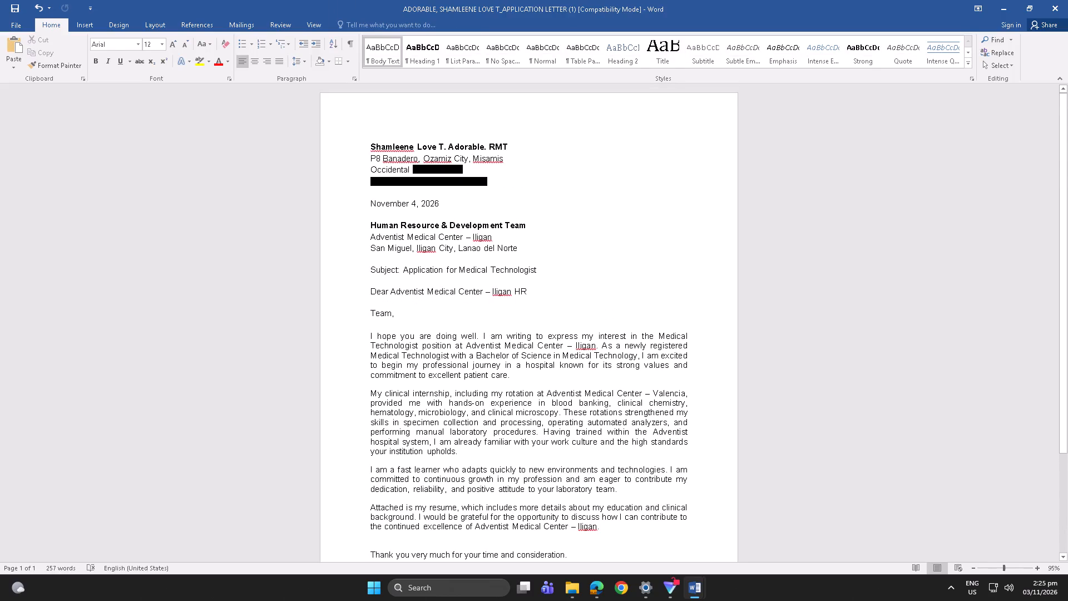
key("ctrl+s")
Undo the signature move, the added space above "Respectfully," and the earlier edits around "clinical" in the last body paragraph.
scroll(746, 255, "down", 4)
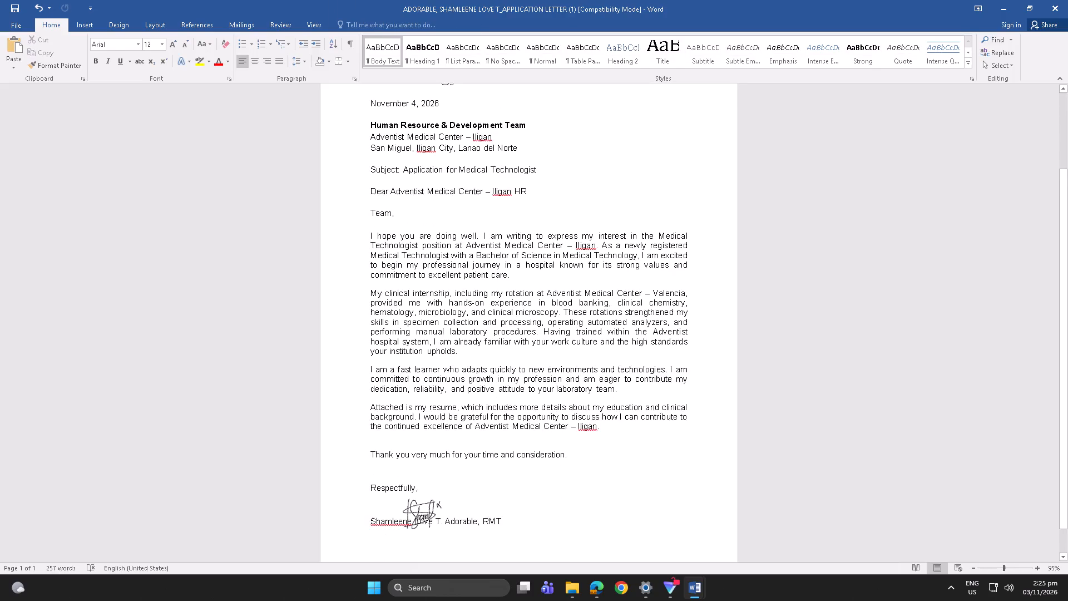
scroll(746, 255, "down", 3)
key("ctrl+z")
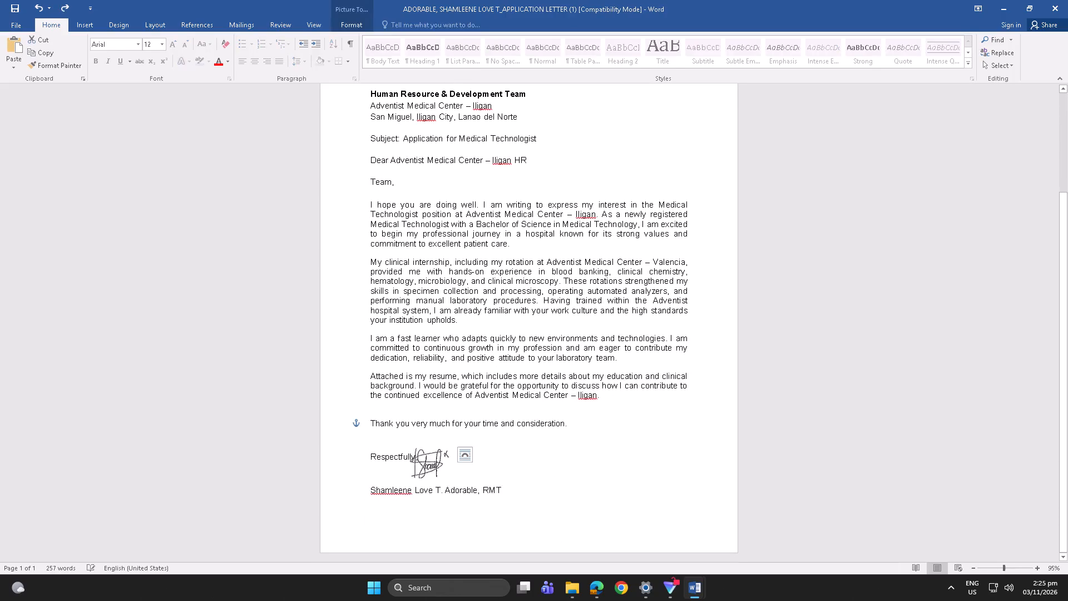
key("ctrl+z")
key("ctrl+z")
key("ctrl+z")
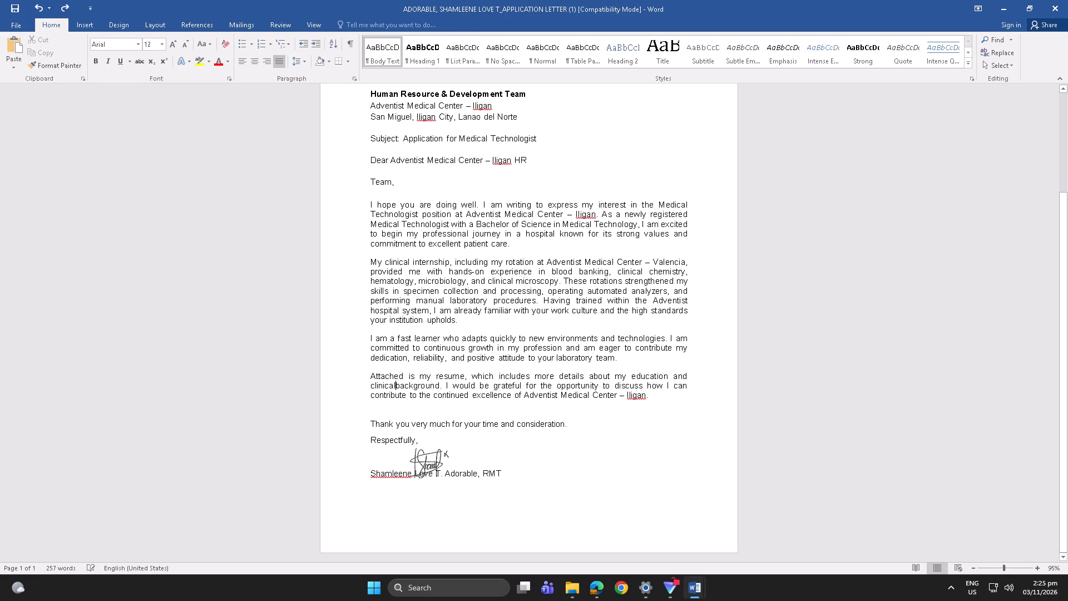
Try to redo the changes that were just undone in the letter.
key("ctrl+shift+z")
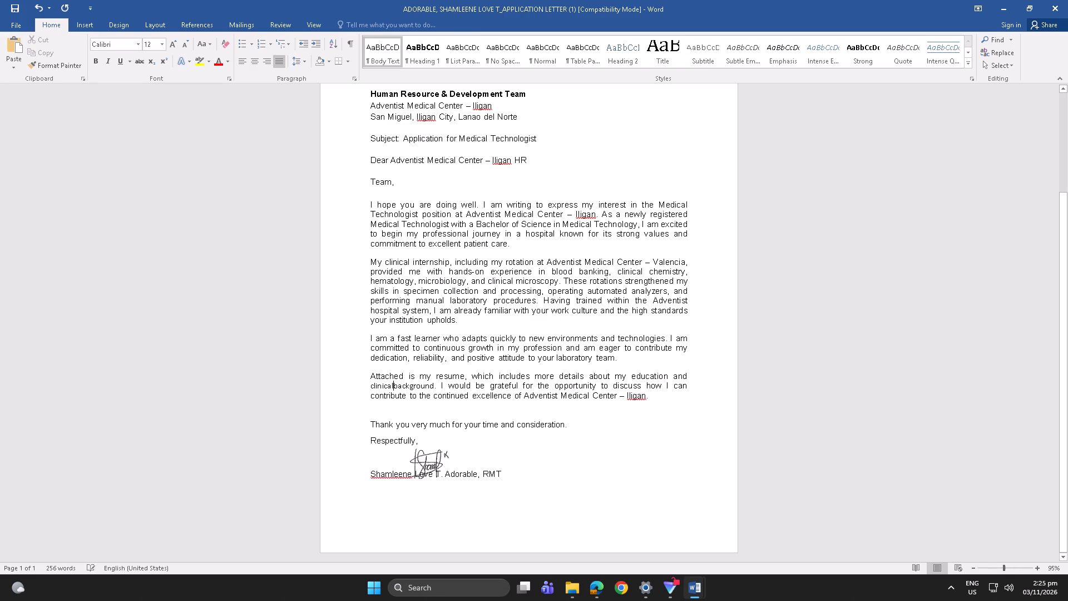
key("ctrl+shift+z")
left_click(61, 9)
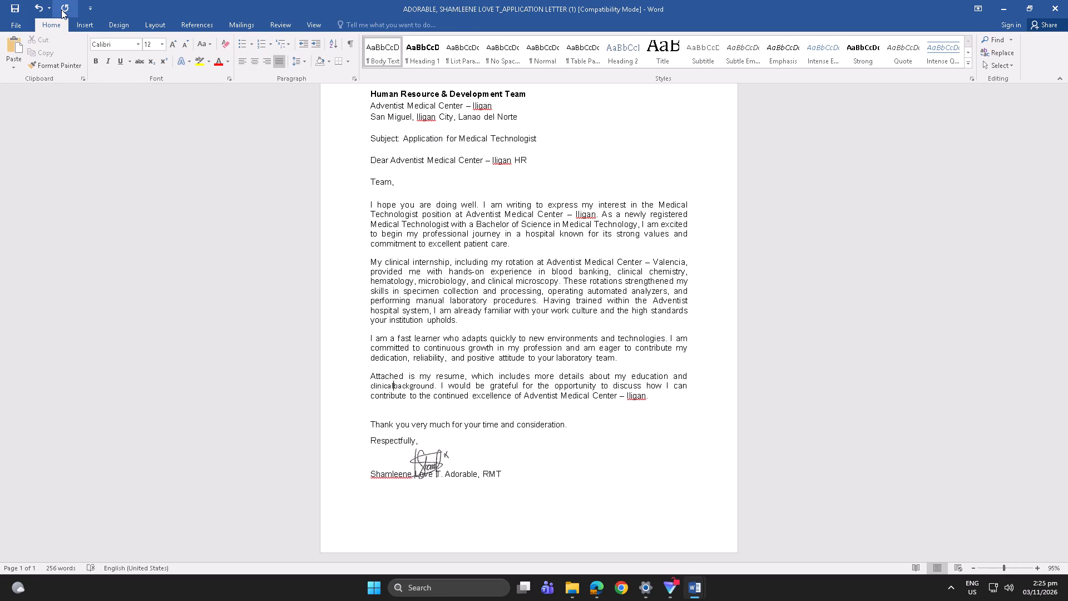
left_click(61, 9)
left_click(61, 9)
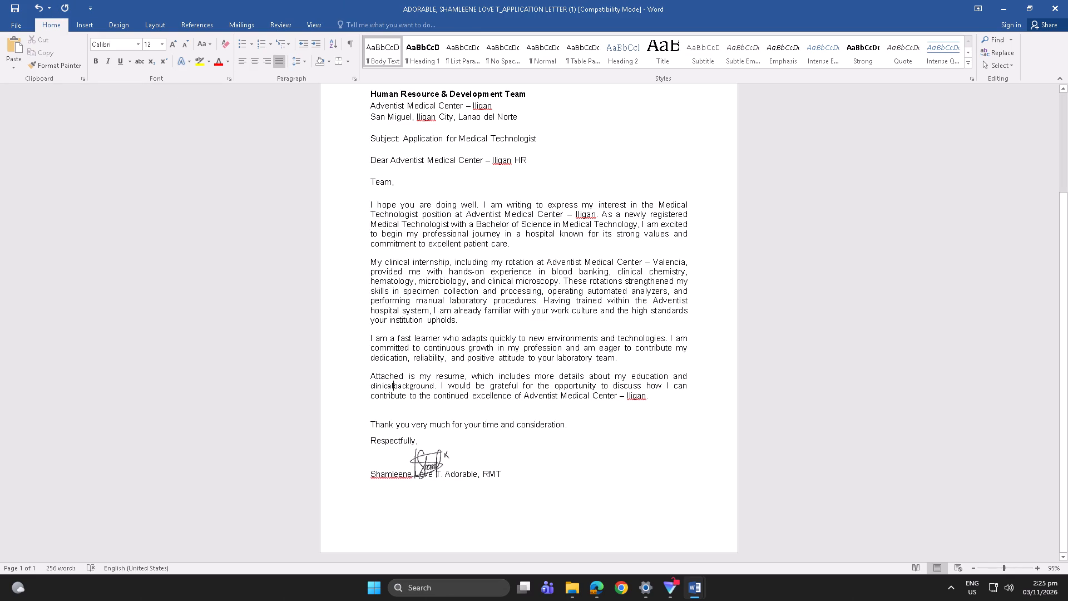
Set the last body paragraph's text from "Attached" through "contribute" to the Arial font.
left_click_drag(369, 372, 406, 392)
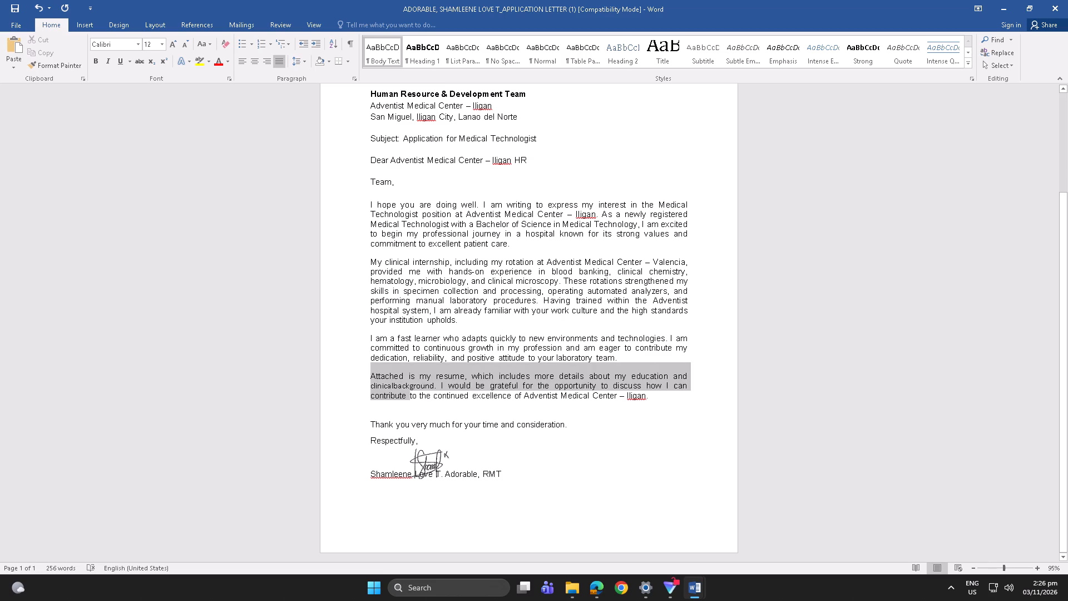
left_click_drag(406, 392, 408, 395)
left_click(137, 46)
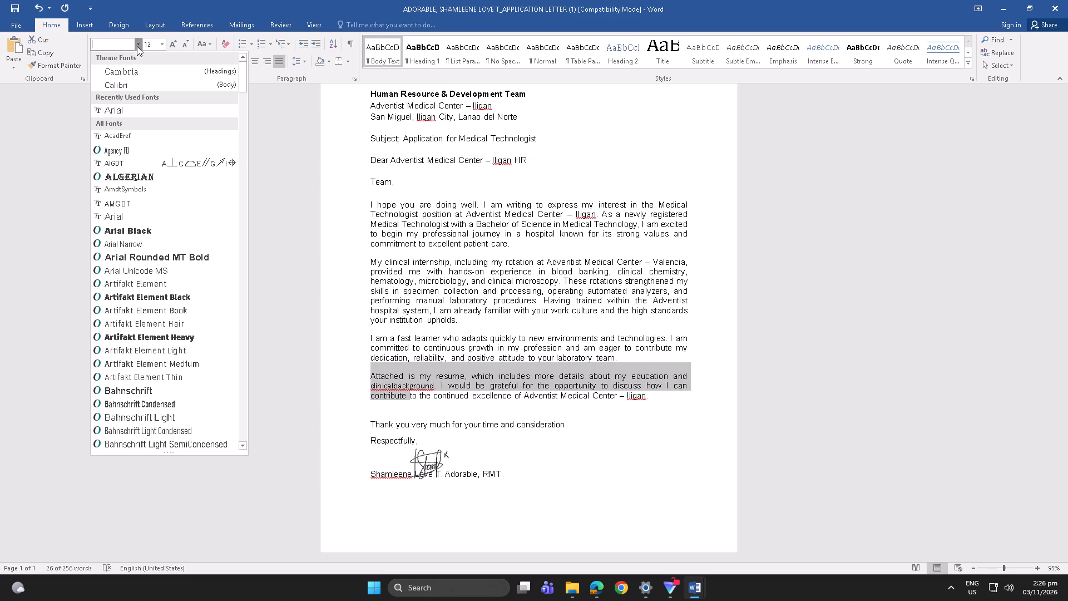
left_click(132, 115)
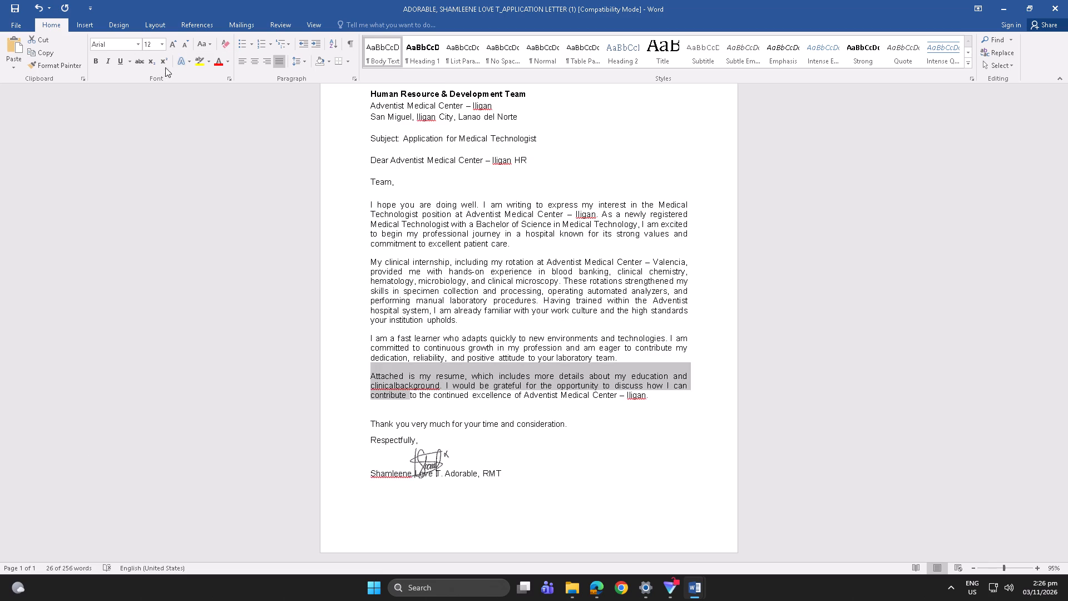
left_click(360, 357)
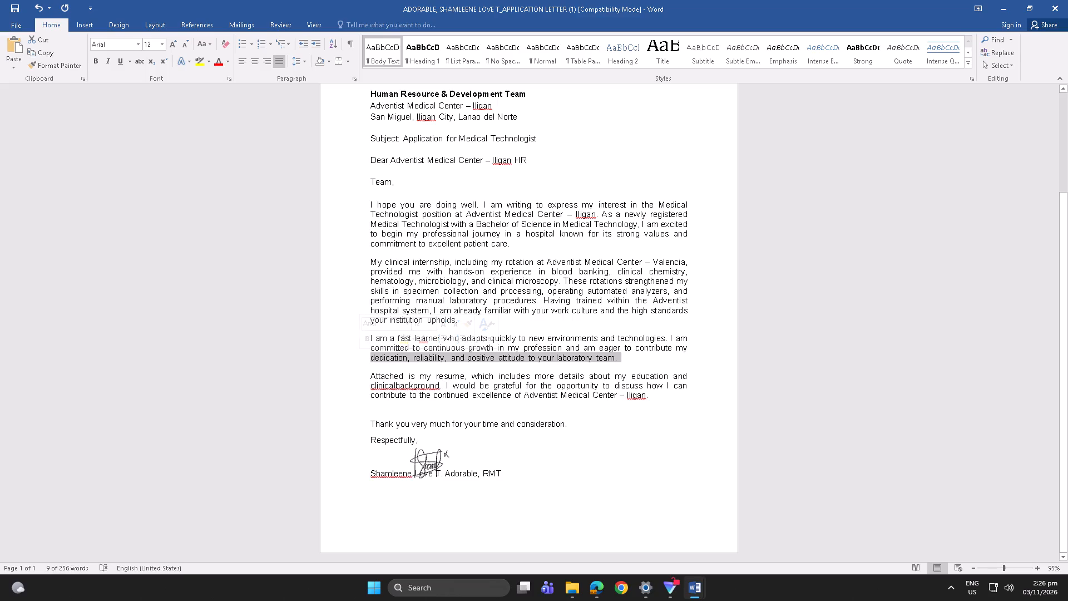
Insert a space between "clinical" and "background" in the last body paragraph.
left_click(395, 385)
key("space")
left_click(719, 477)
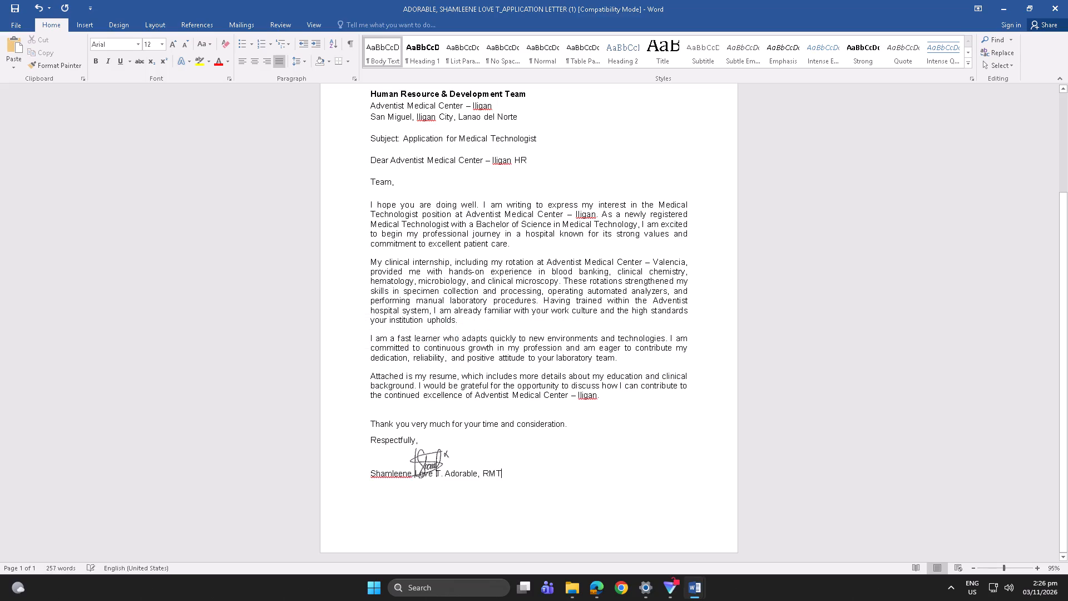
Check the corrected Medical Technologist letter from its signature area up to its header.
scroll(740, 482, "down", 1)
scroll(740, 482, "up", 1)
scroll(740, 482, "down", 1)
scroll(740, 482, "up", 3)
scroll(740, 482, "down", 3)
scroll(626, 500, "up", 1)
scroll(681, 500, "down", 1)
left_click_drag(1067, 430, 1067, 228)
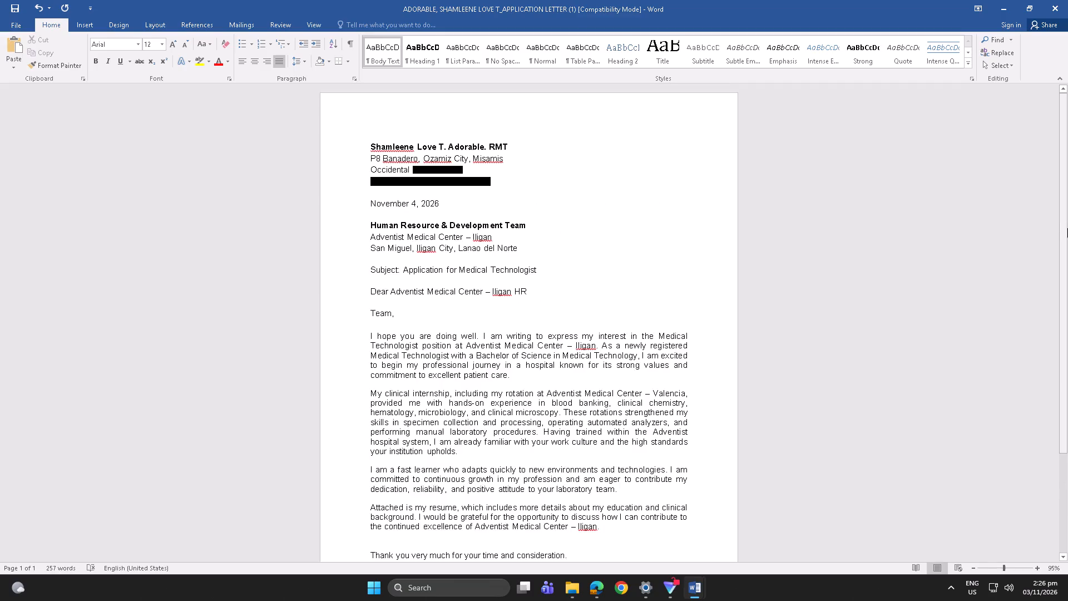
Save the Medical Technologist letter and close both it and the IT Staff letter in Word.
key("ctrl+s")
left_click(1067, 0)
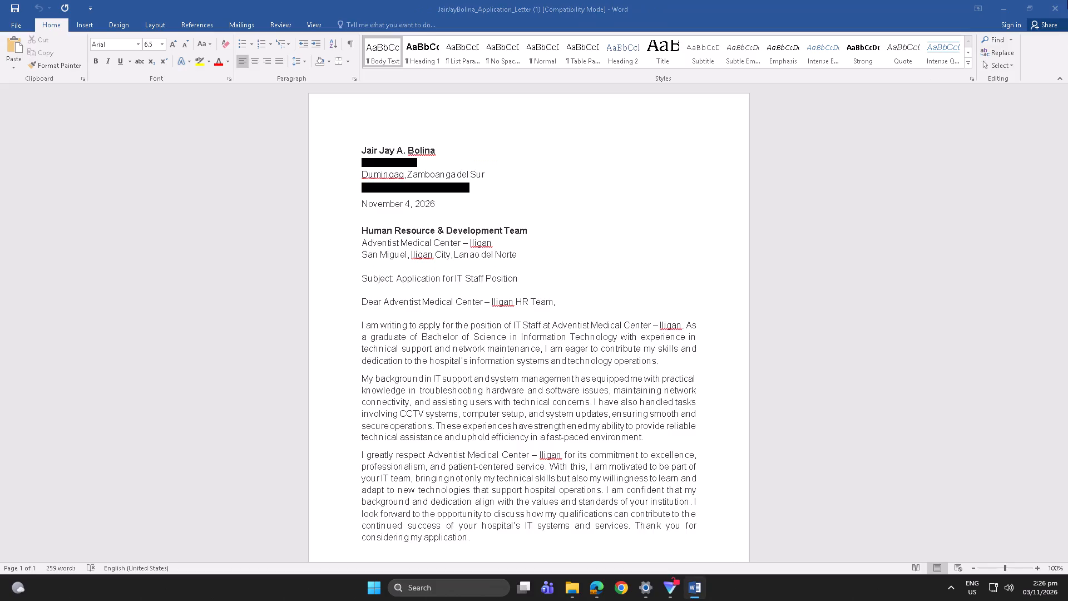
left_click(1067, 0)
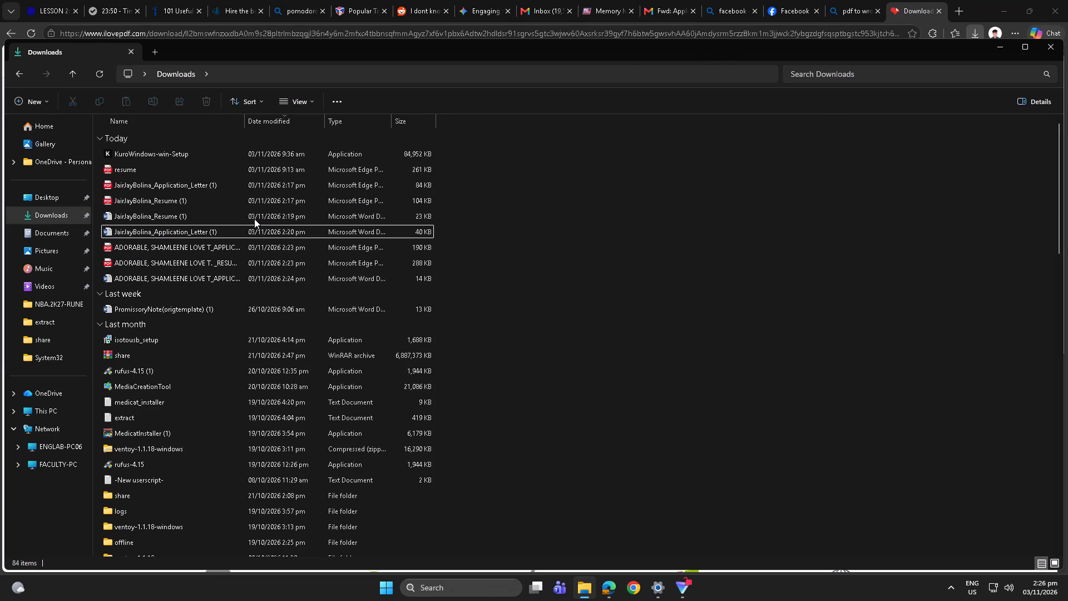
Open the IT Staff application letter's PDF from Downloads to check its contents, then return to the Downloads folder.
double_click(231, 185)
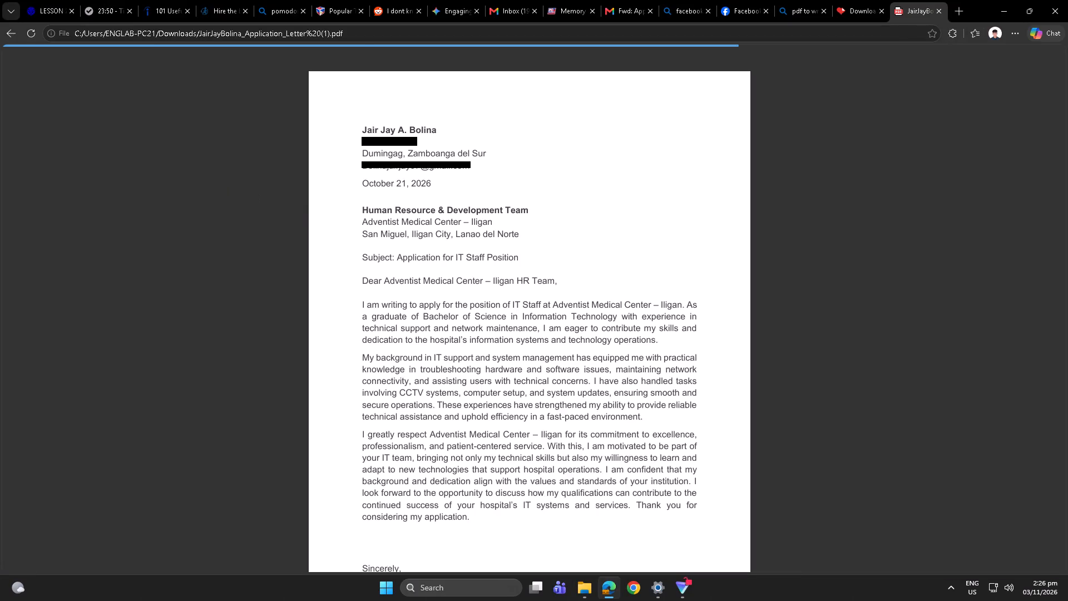
scroll(395, 266, "down", 1)
key("alt+Tab")
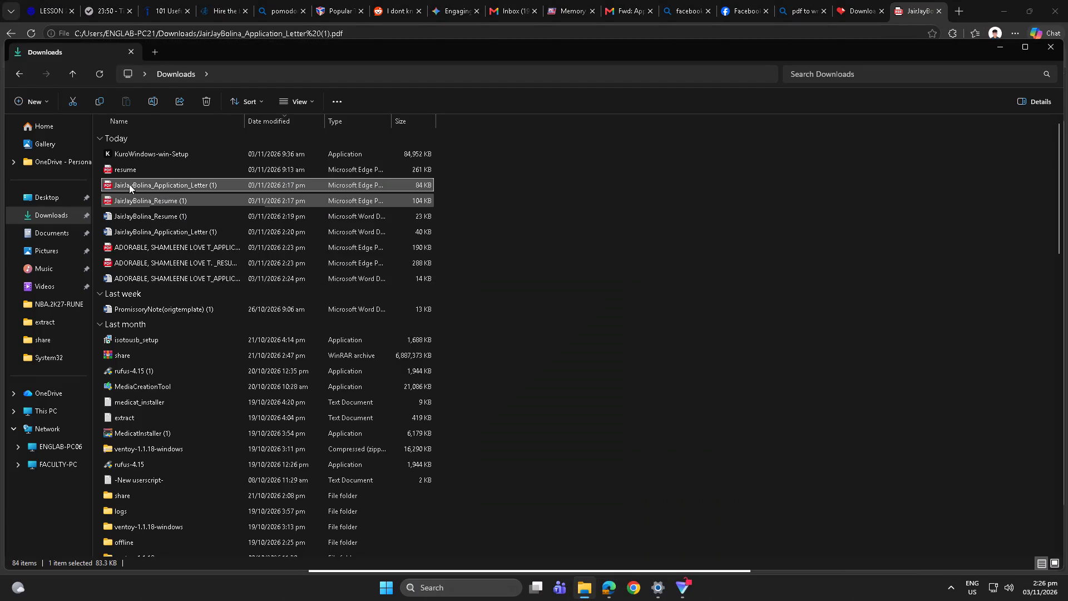
Delete the IT Staff applicant's application letter and resume PDFs from Downloads, keeping the Word versions.
left_click(129, 184)
left_click(137, 199, "ctrl")
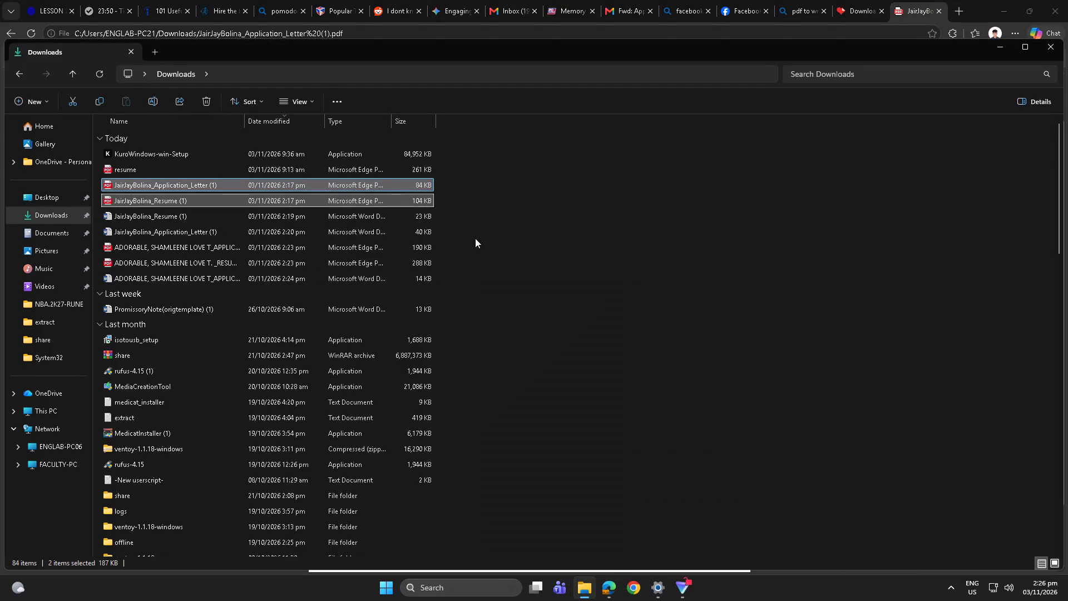
key("Delete")
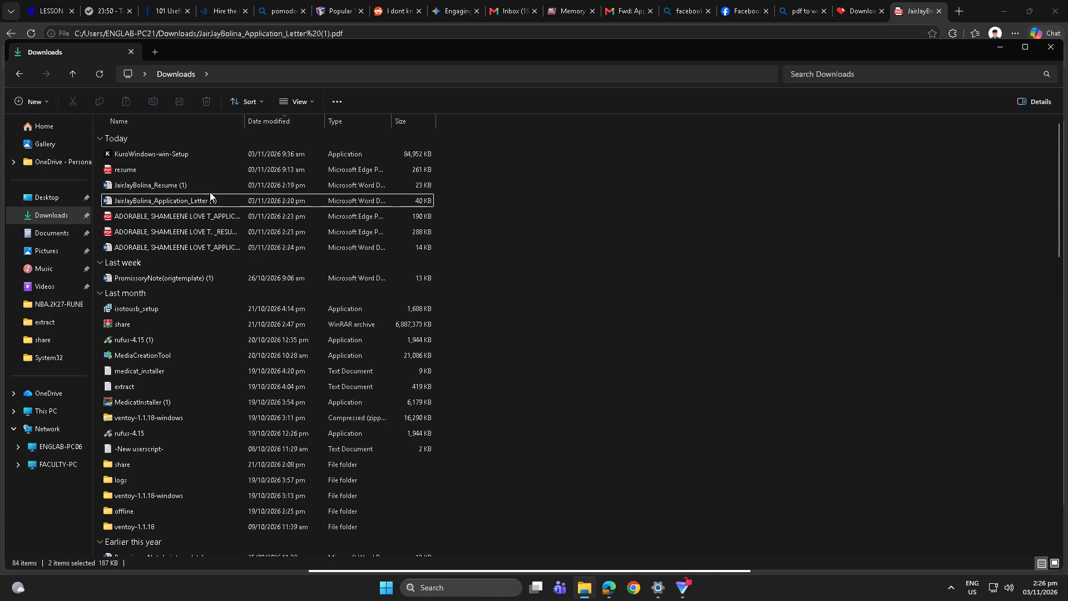
Open the Medical Technologist's application letter and resume PDFs from Downloads and examine their contents.
double_click(211, 215)
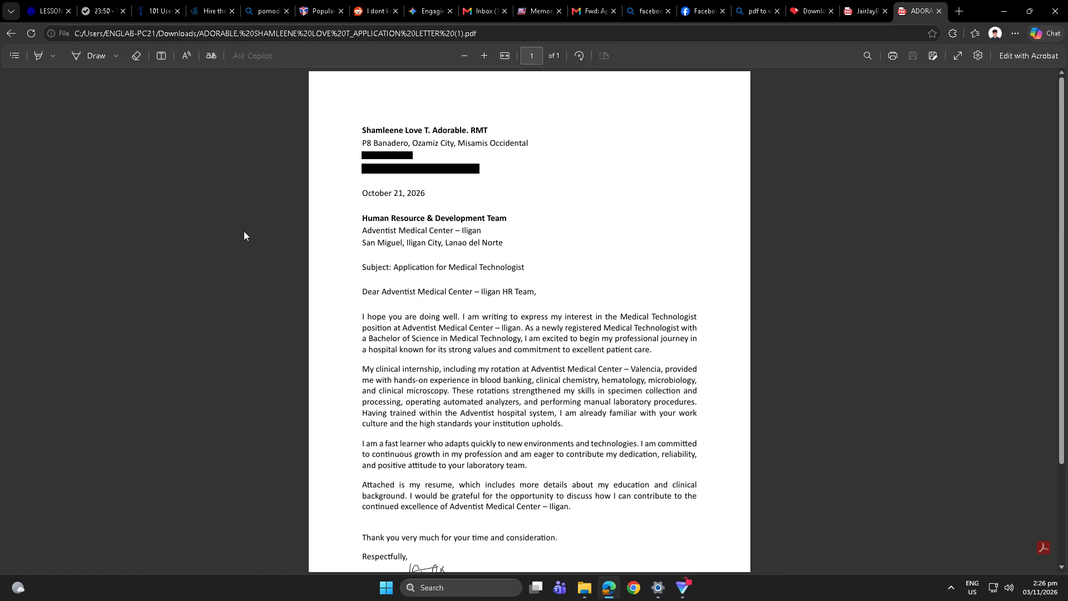
key("alt+Tab")
left_click(207, 240)
double_click(205, 233)
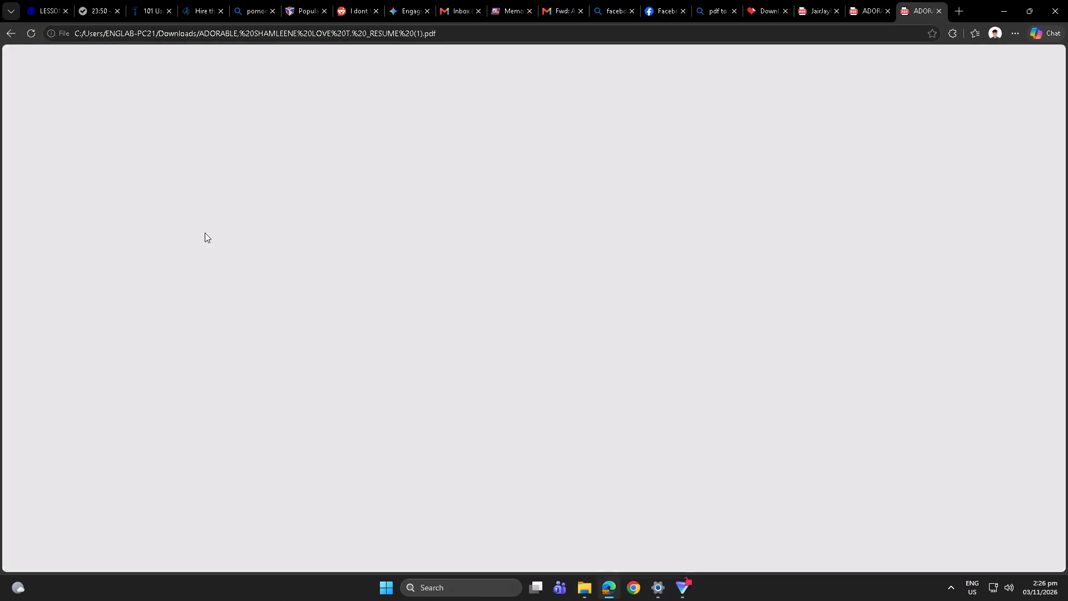
scroll(664, 284, "down", 5)
scroll(664, 284, "up", 1)
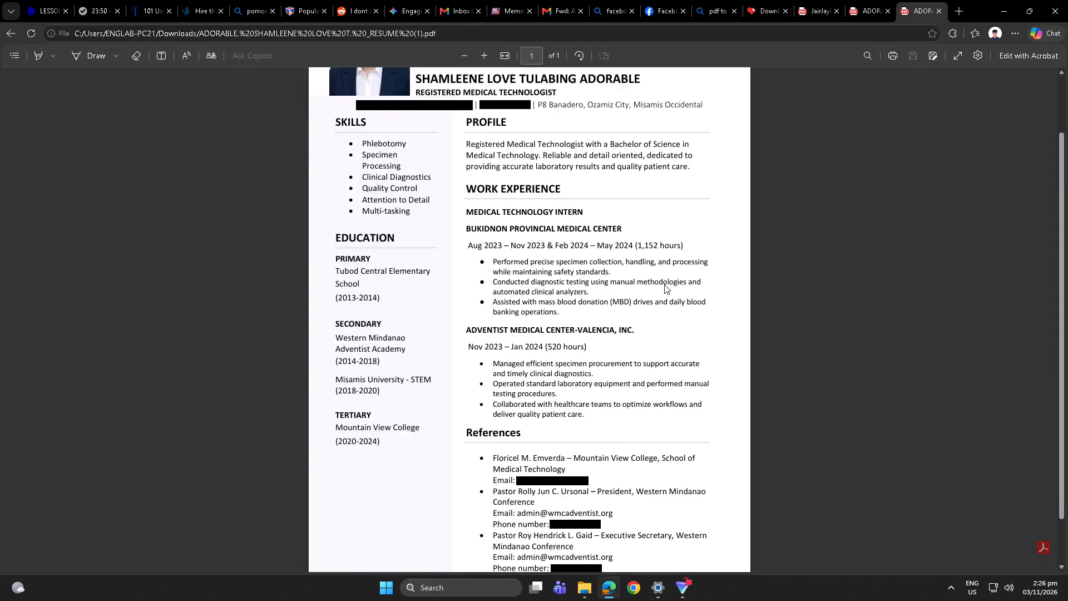
scroll(664, 284, "up", 2)
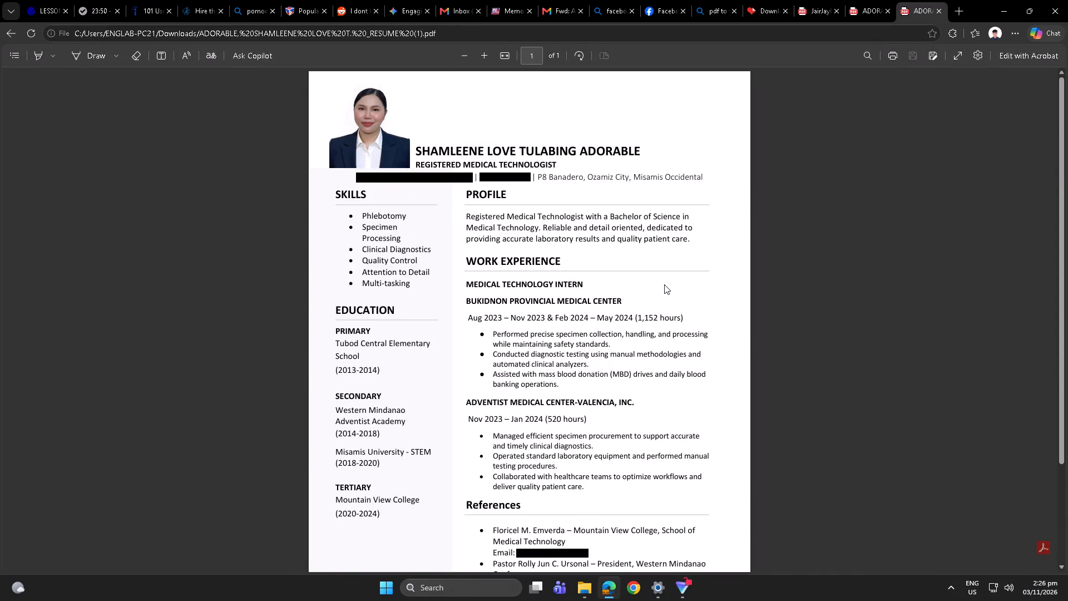
scroll(664, 284, "down", 4)
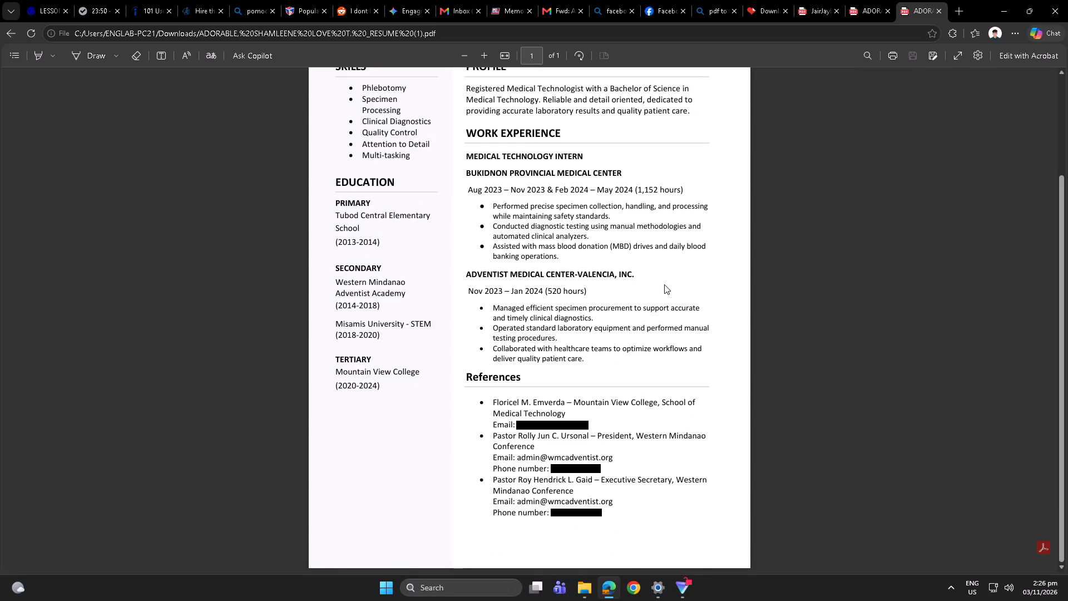
Convert the IT Staff applicant's Word application letter to PDF with iLovePDF's Word to PDF converter and download it.
key("alt+Tab")
left_click(785, 0)
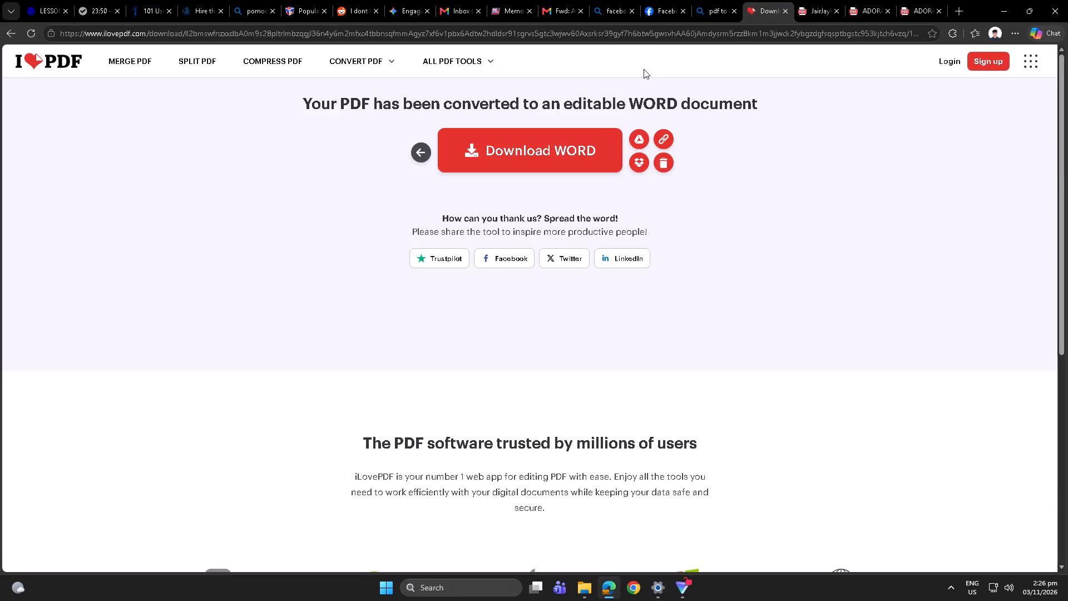
left_click(413, 153)
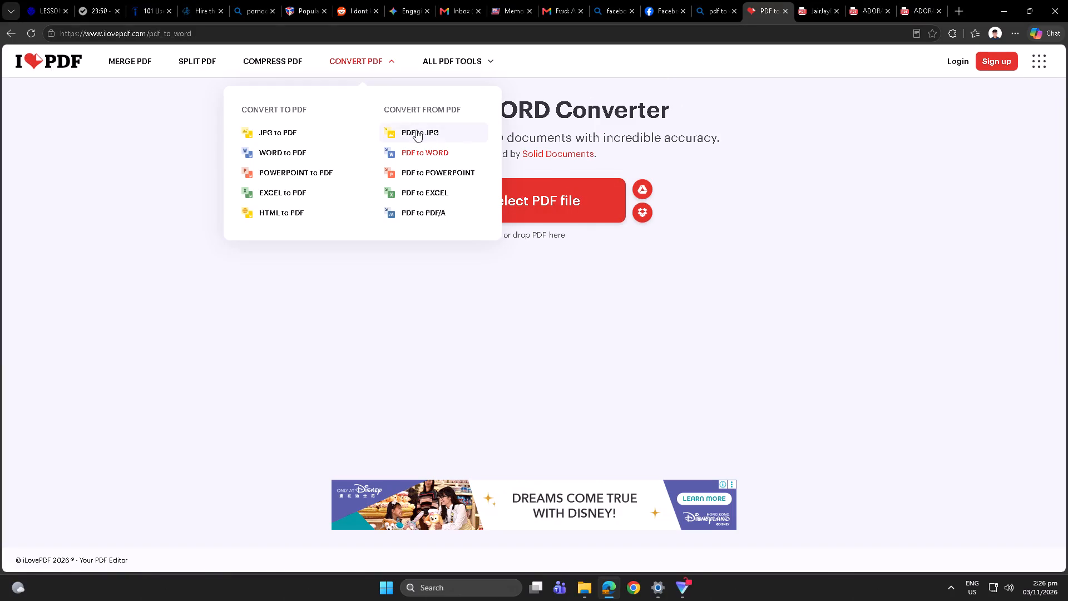
left_click(283, 155)
left_click(535, 181)
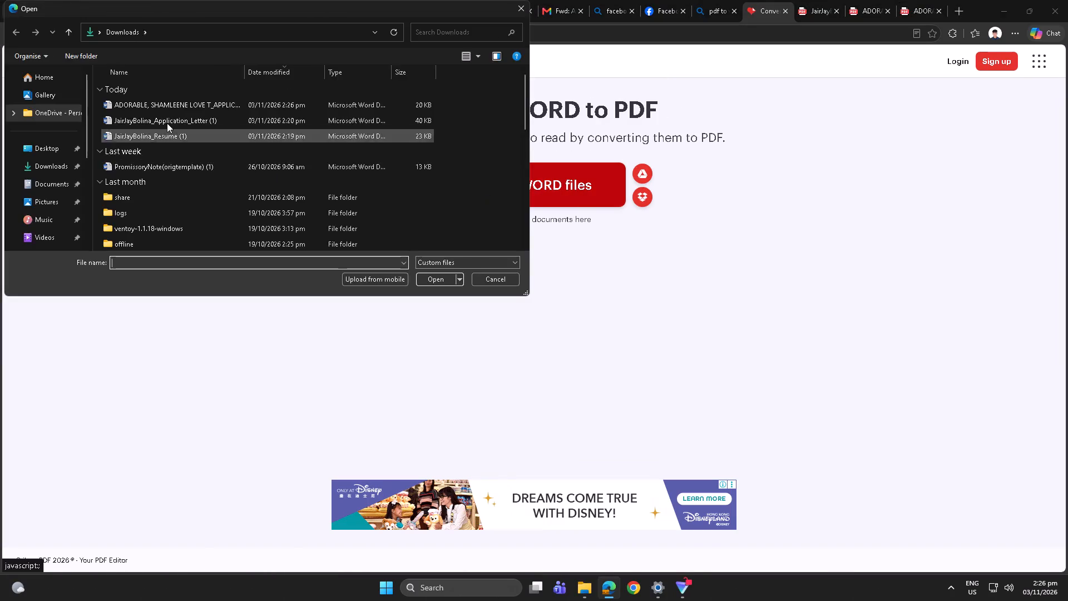
left_click(166, 121)
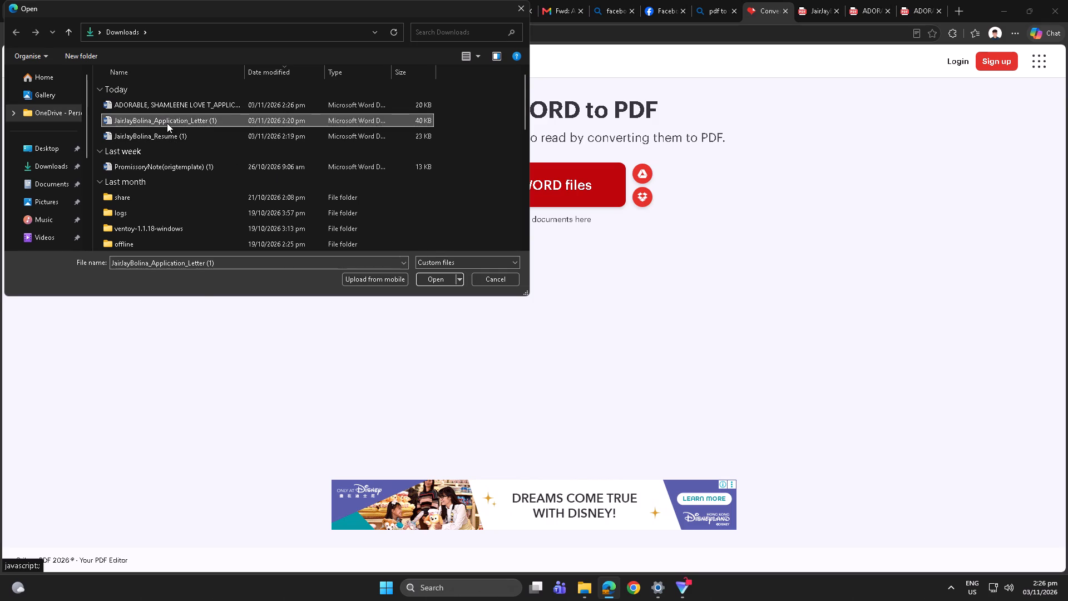
double_click(167, 123)
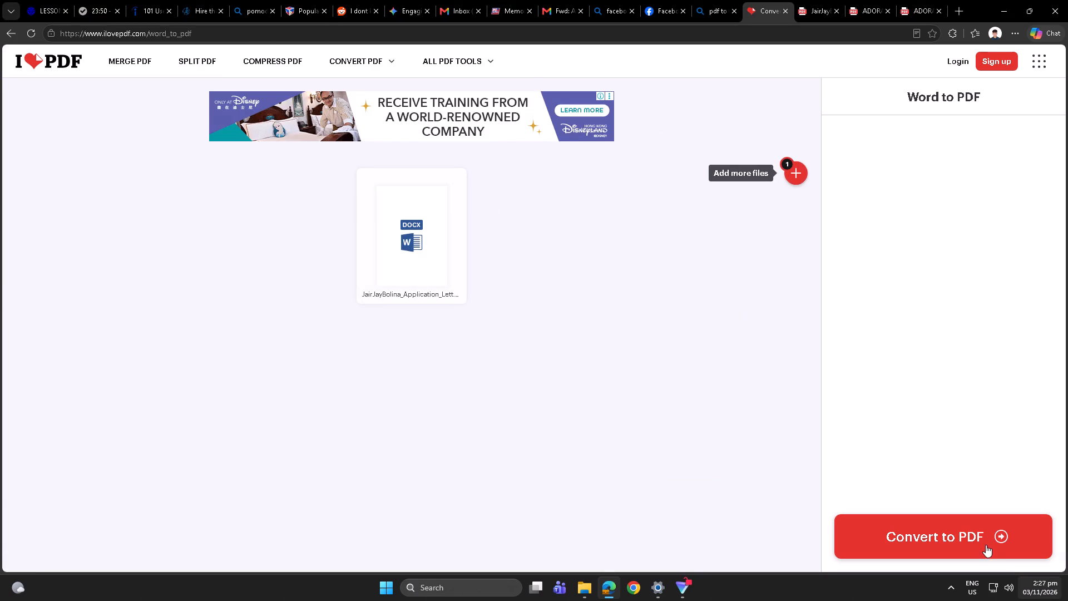
left_click(986, 545)
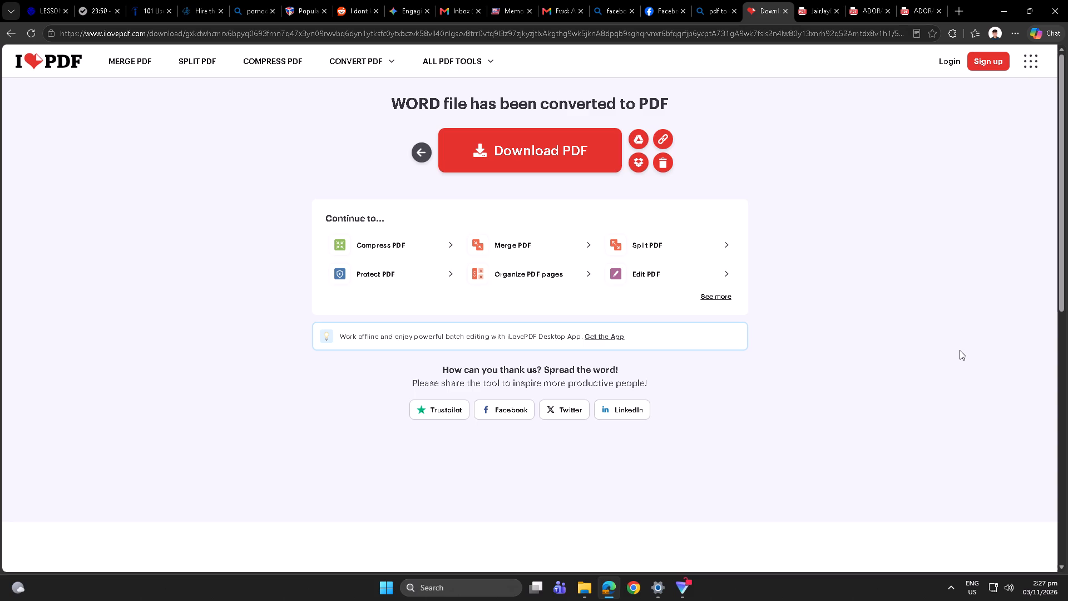
left_click(540, 159)
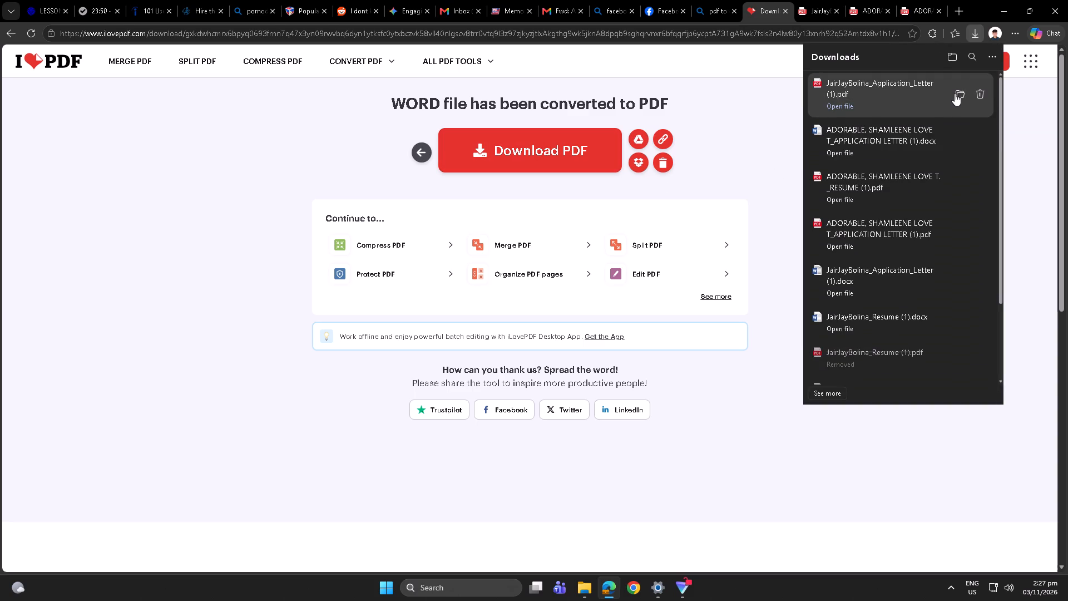
Show the converted application letter PDF in Downloads and remove the " (1)" suffix from its file name.
left_click(956, 95)
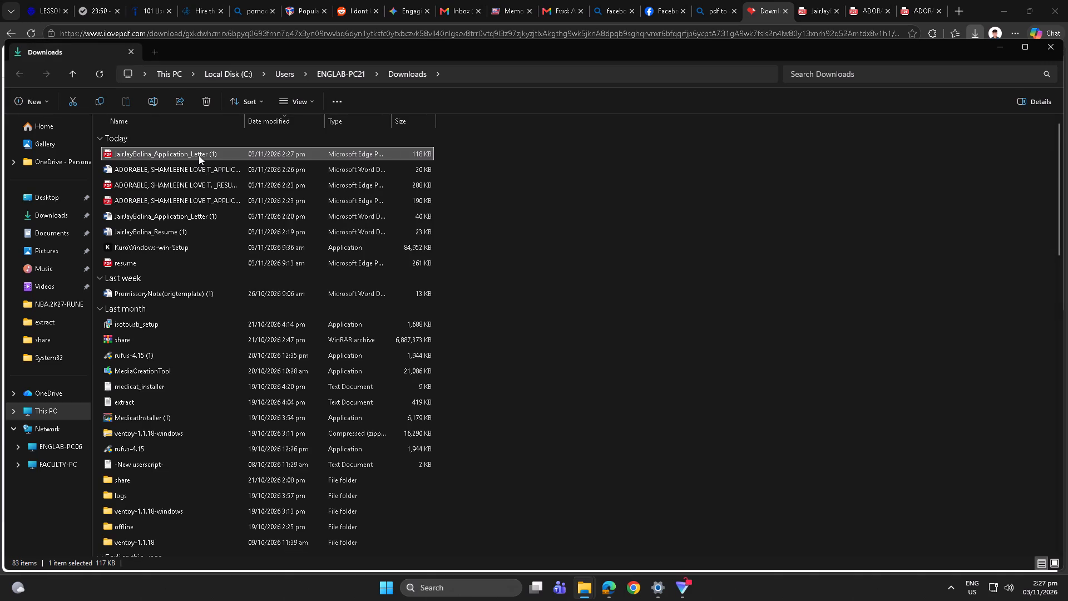
right_click(199, 155)
left_click(238, 401)
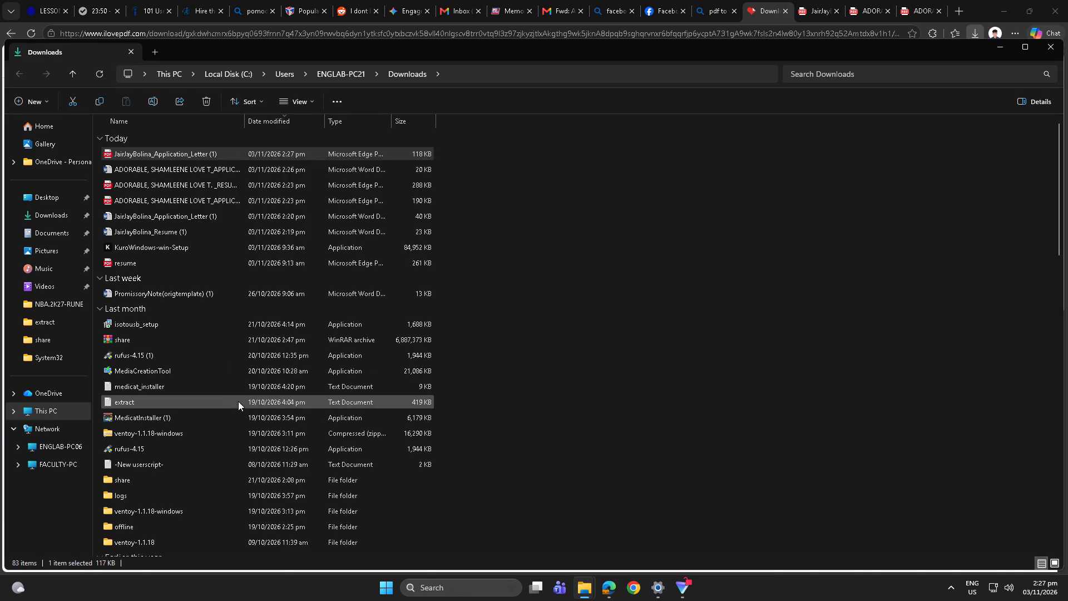
left_click(247, 417)
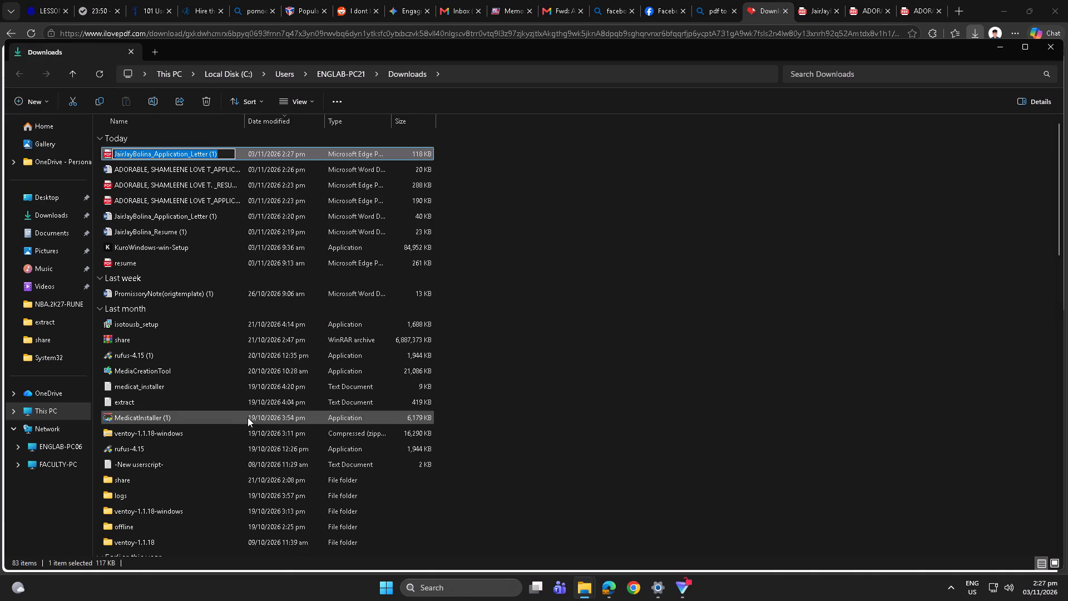
key("Right")
key("BackSpace")
key("BackSpace")
key("BackSpace")
key("BackSpace")
key("Return")
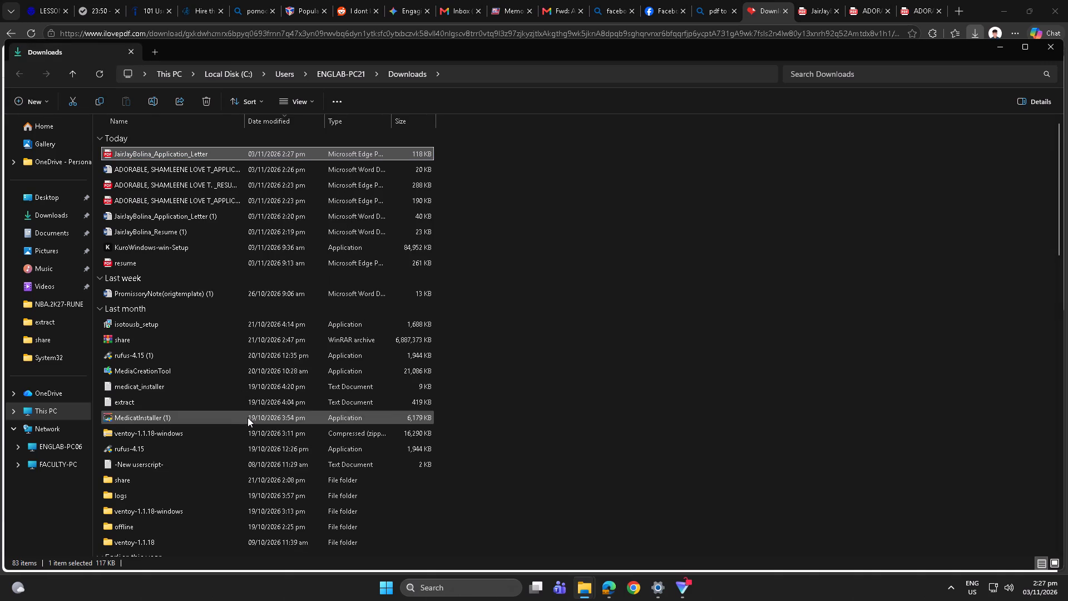
Delete the IT Staff applicant's Word application letter and Word resume from Downloads.
left_click(138, 235)
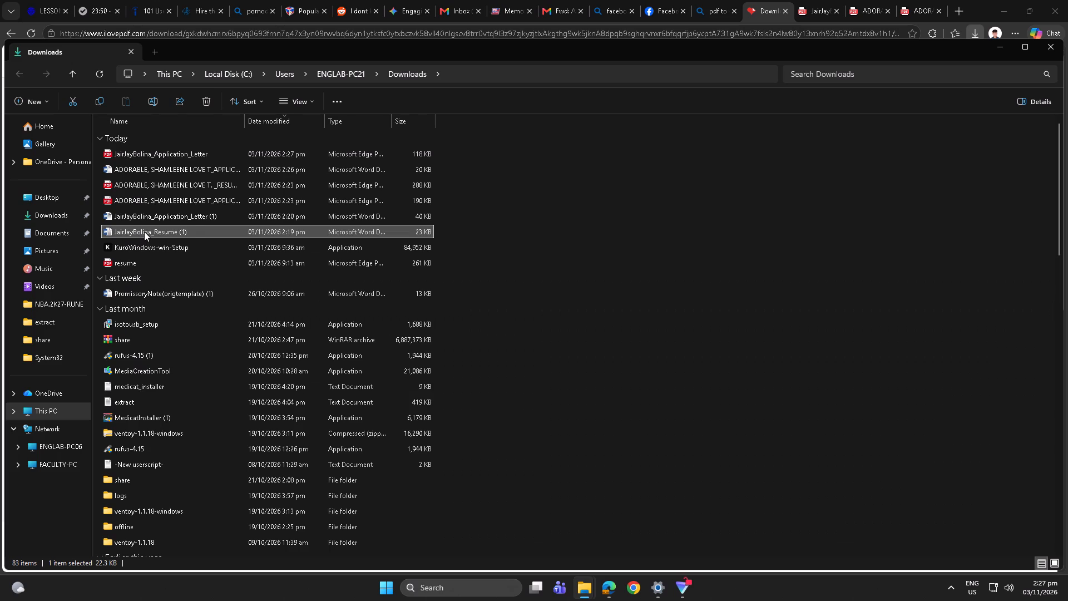
left_click(162, 218, "ctrl")
double_click(164, 232)
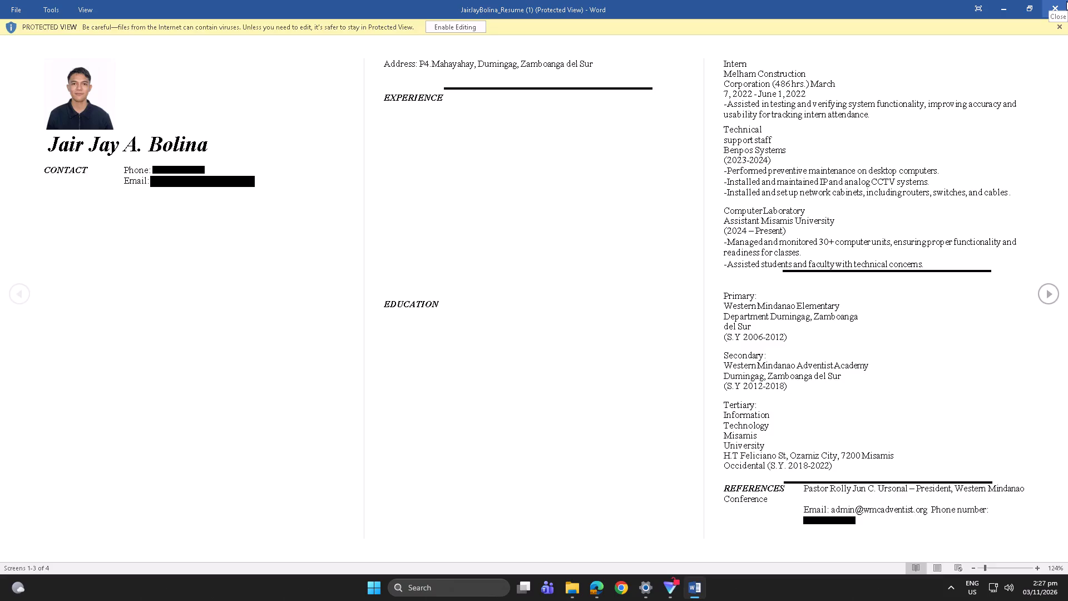
left_click(1066, 1)
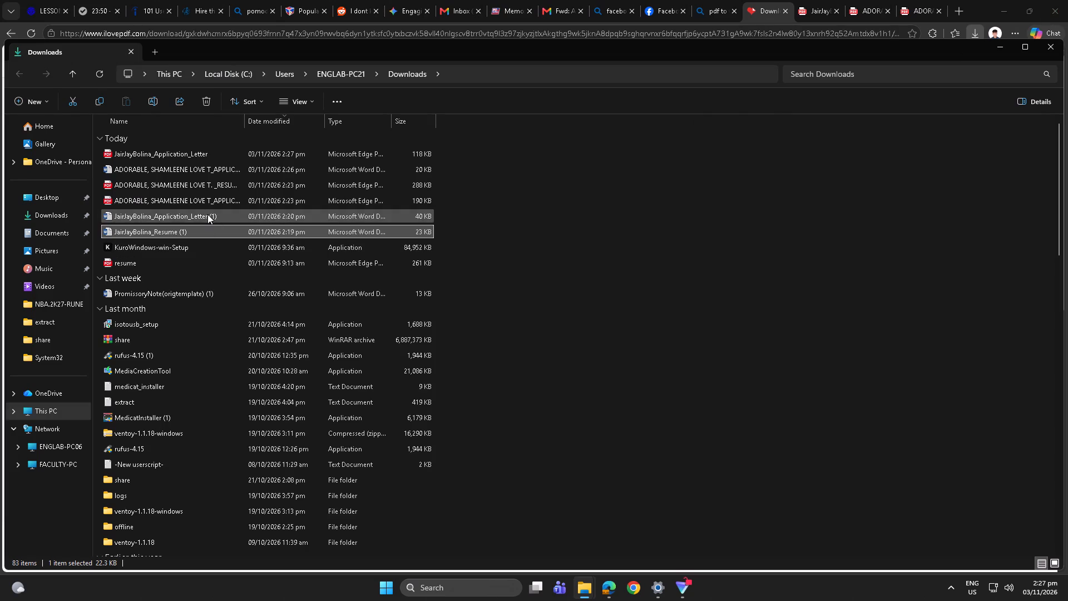
left_click(207, 214, "ctrl")
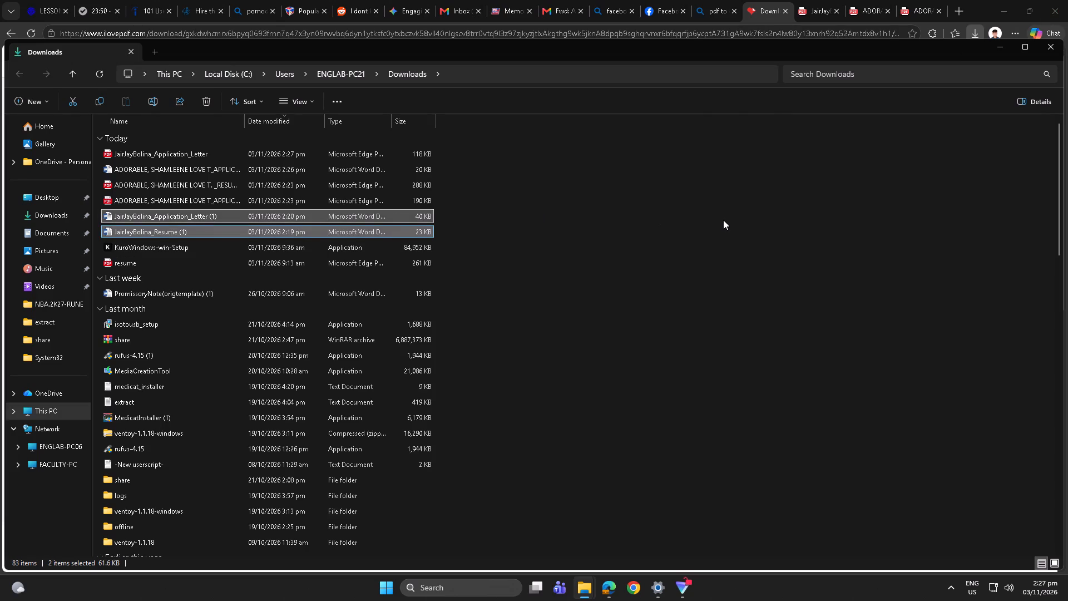
key("Delete")
left_click(374, 219)
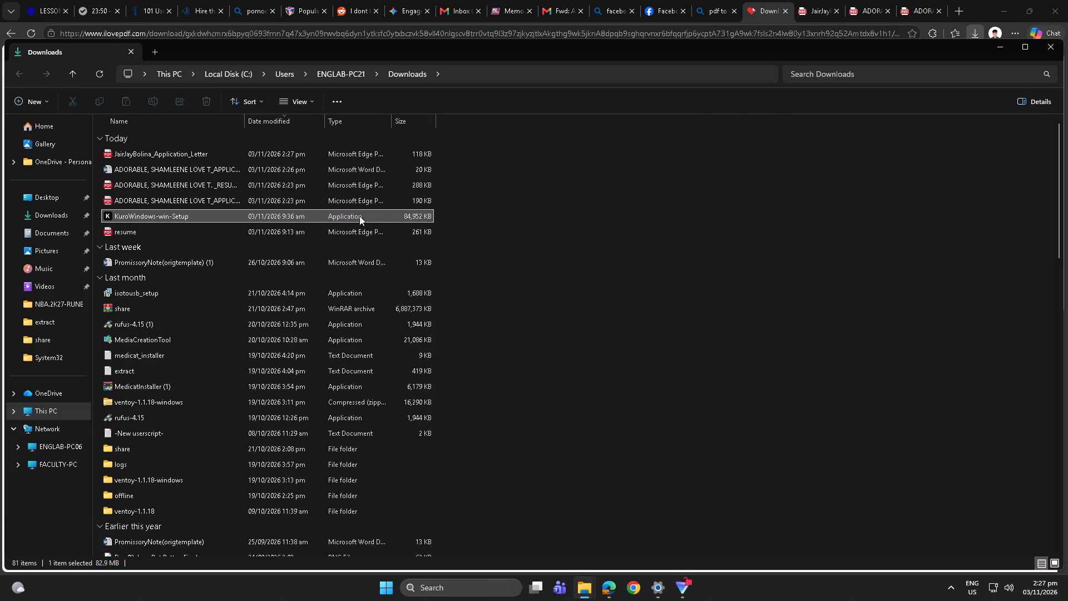
Open the Medical Technologist's Word application letter from Downloads and check it through to the signature.
left_click(330, 201)
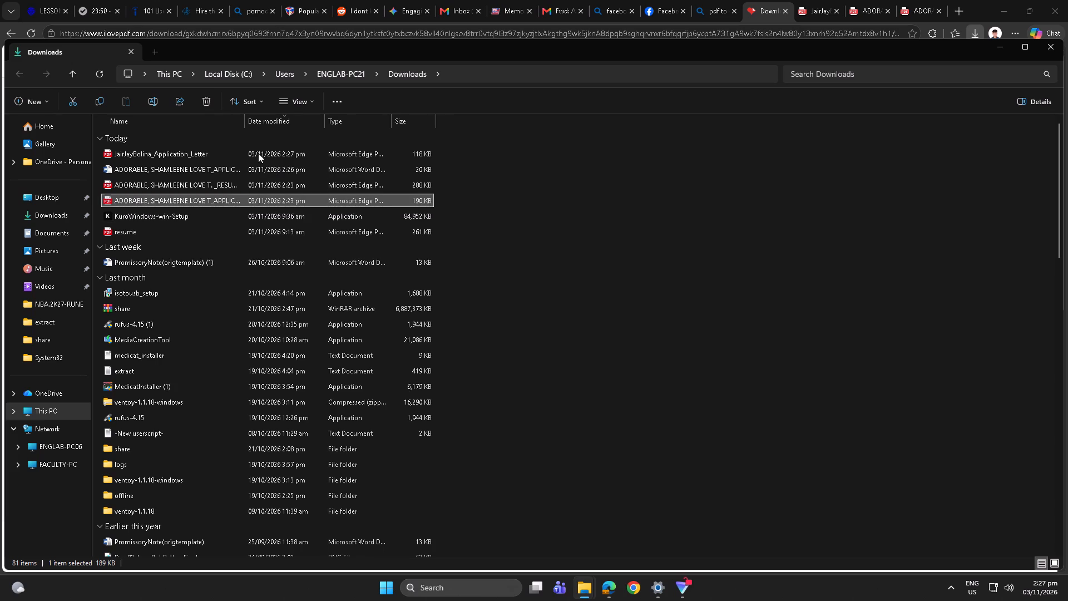
left_click(258, 171)
double_click(258, 171)
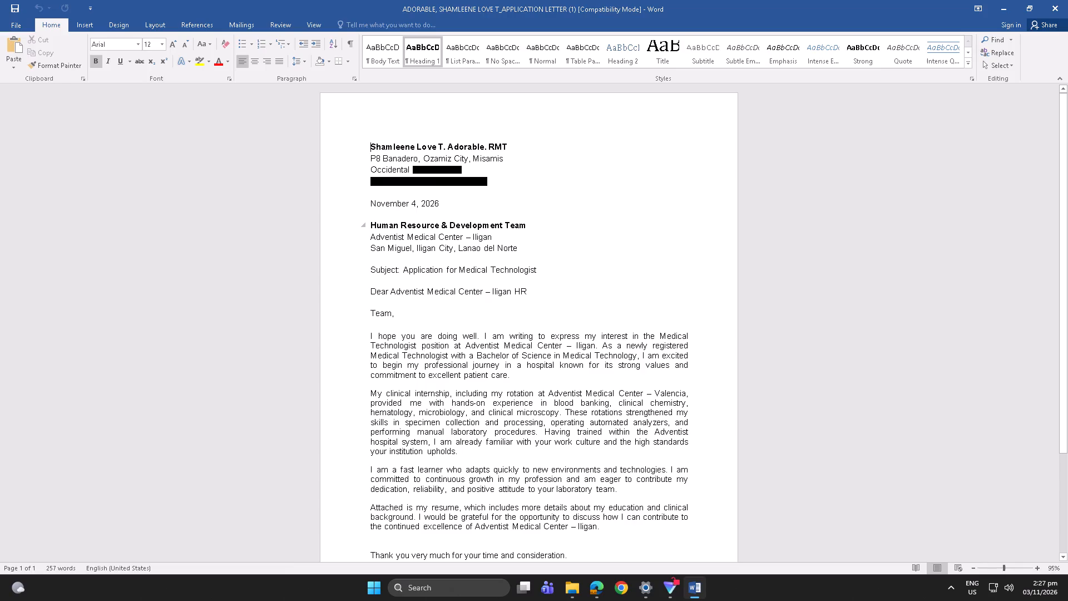
scroll(542, 401, "down", 7)
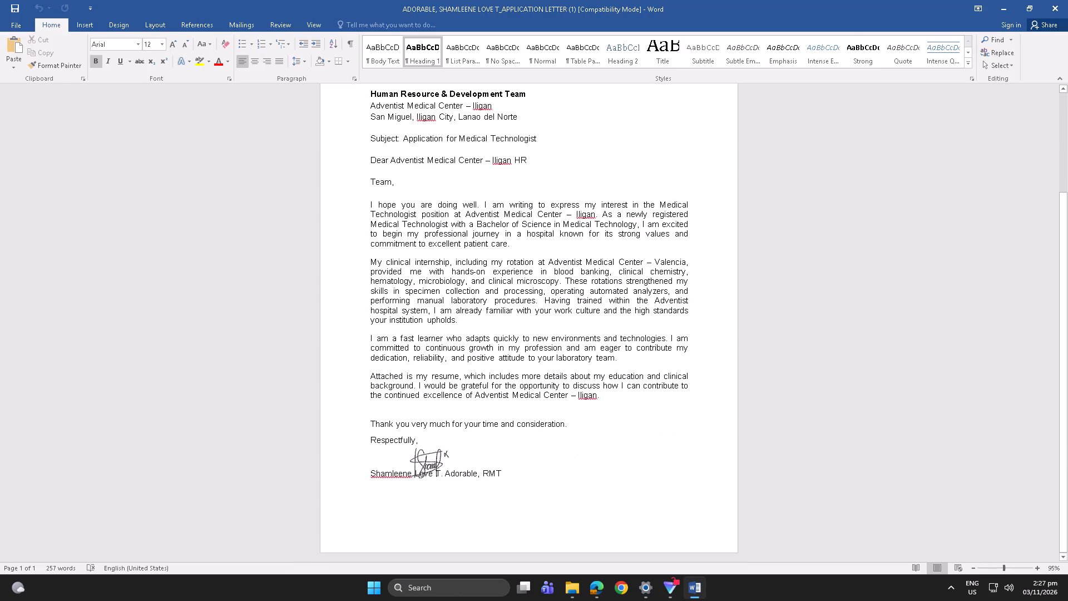
scroll(542, 401, "up", 4)
scroll(550, 407, "down", 1)
scroll(552, 409, "up", 2)
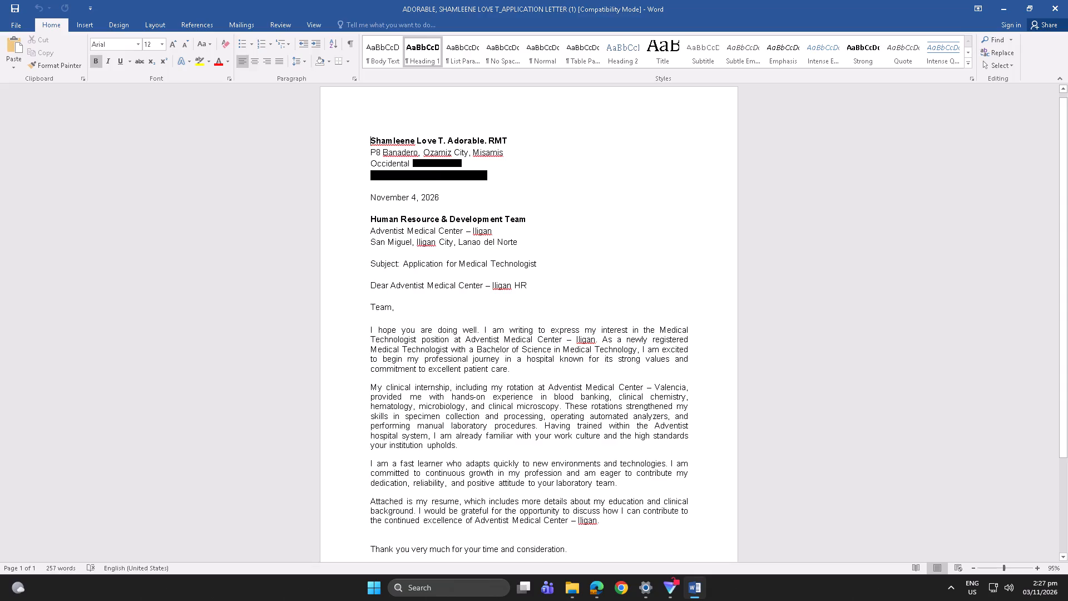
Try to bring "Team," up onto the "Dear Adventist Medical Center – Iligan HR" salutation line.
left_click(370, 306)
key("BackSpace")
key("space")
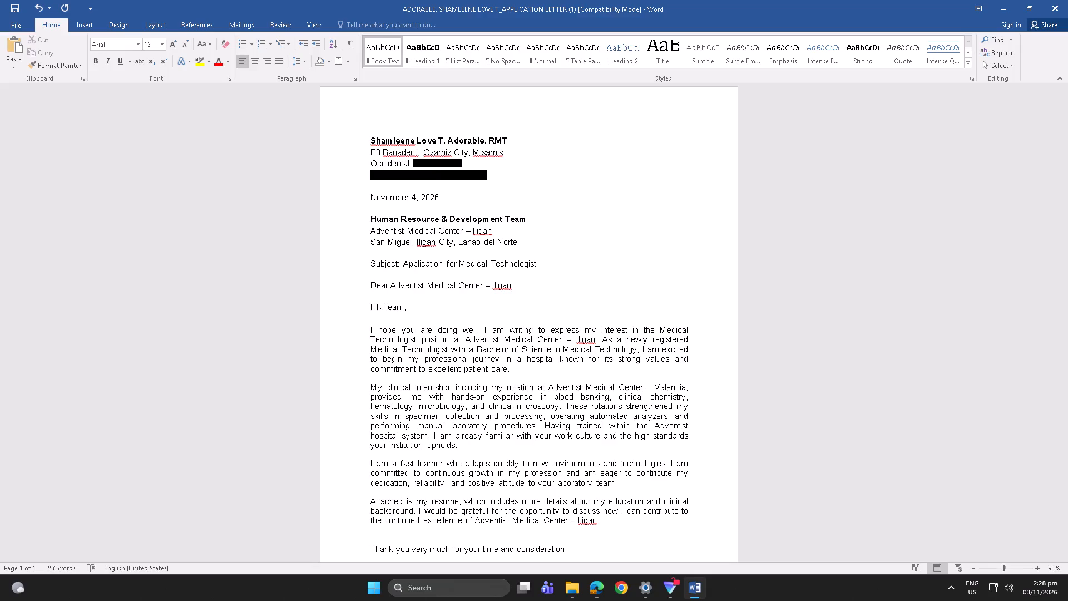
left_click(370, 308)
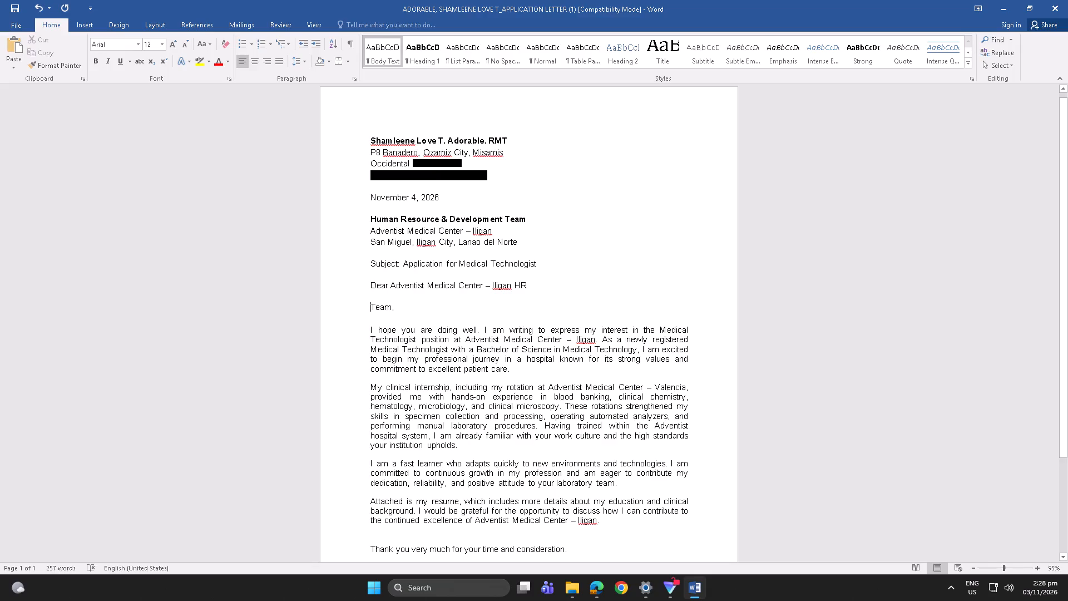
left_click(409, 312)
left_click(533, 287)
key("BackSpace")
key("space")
Delete "Team," from the end of the letter's salutation.
scroll(419, 234, "down", 3)
scroll(536, 327, "down", 2)
scroll(536, 327, "up", 4)
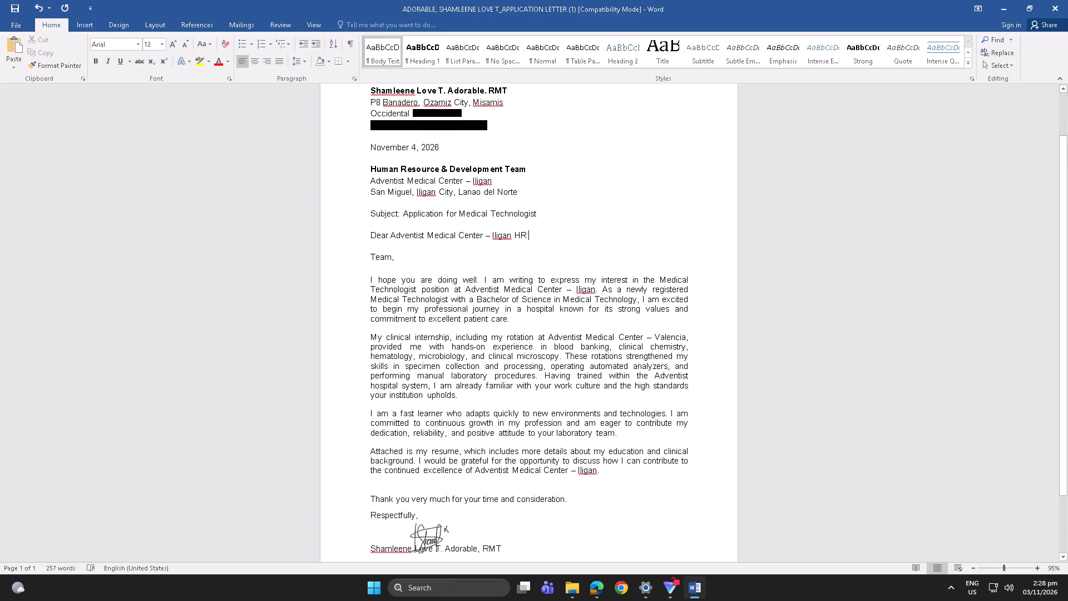
left_click_drag(399, 281, 334, 275)
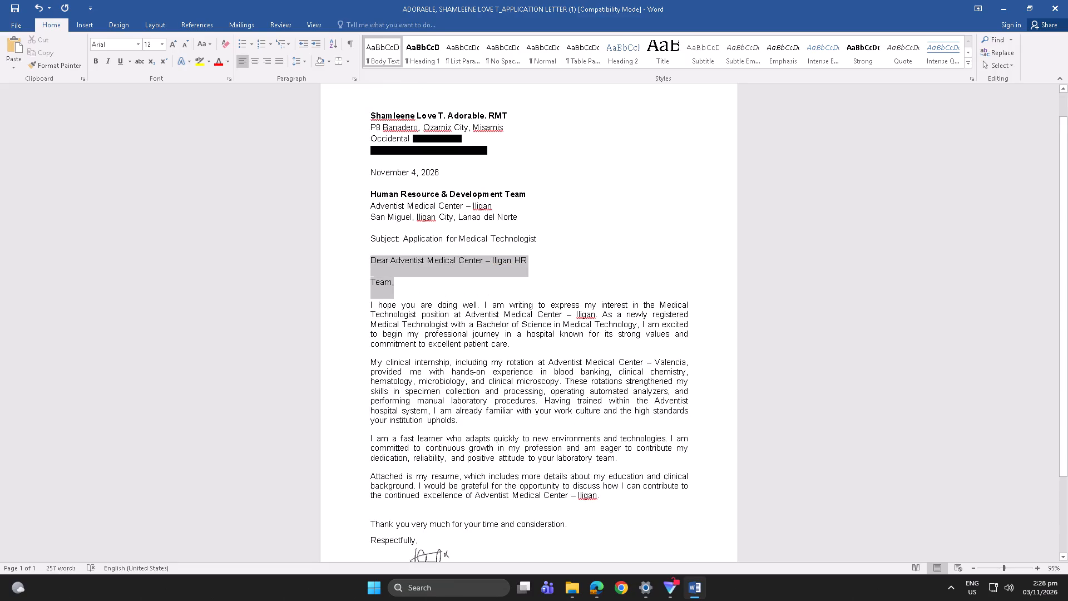
left_click_drag(334, 275, 333, 275)
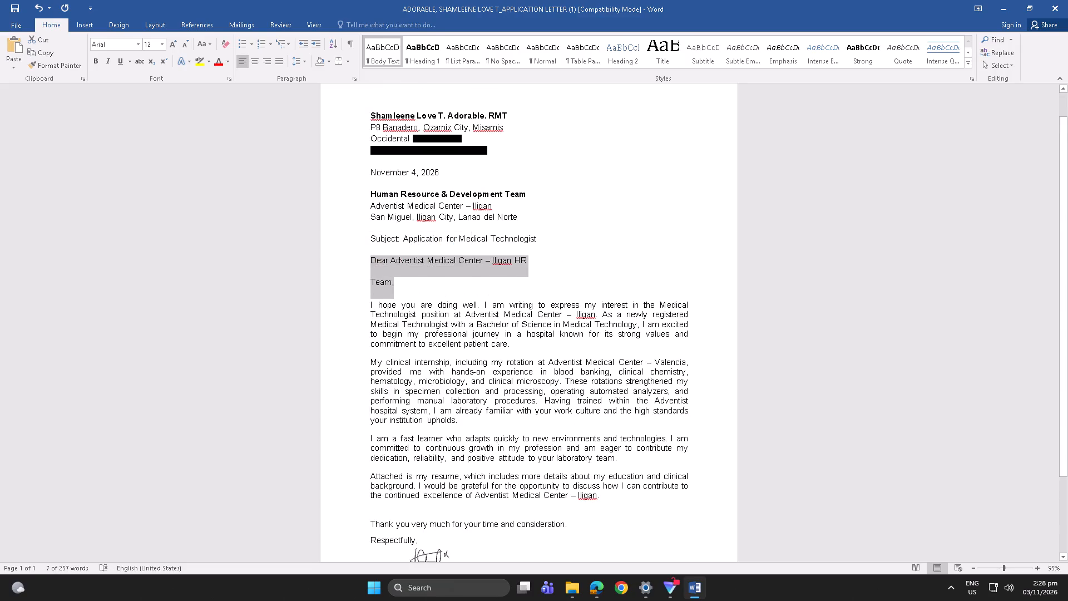
left_click(489, 288)
key("BackSpace")
key("BackSpace")
key("BackSpace")
key("BackSpace")
key("BackSpace")
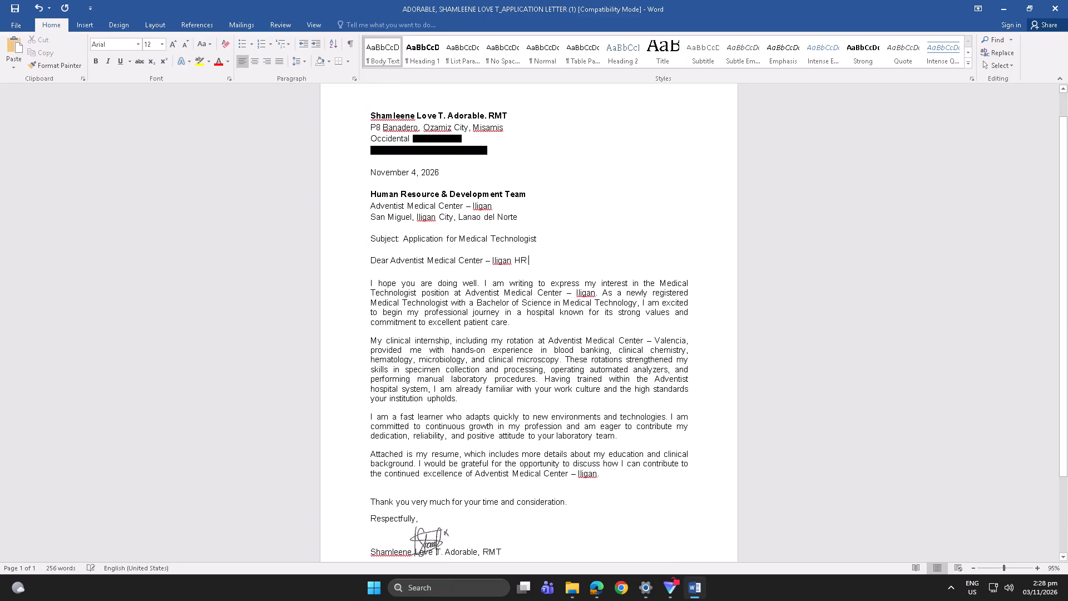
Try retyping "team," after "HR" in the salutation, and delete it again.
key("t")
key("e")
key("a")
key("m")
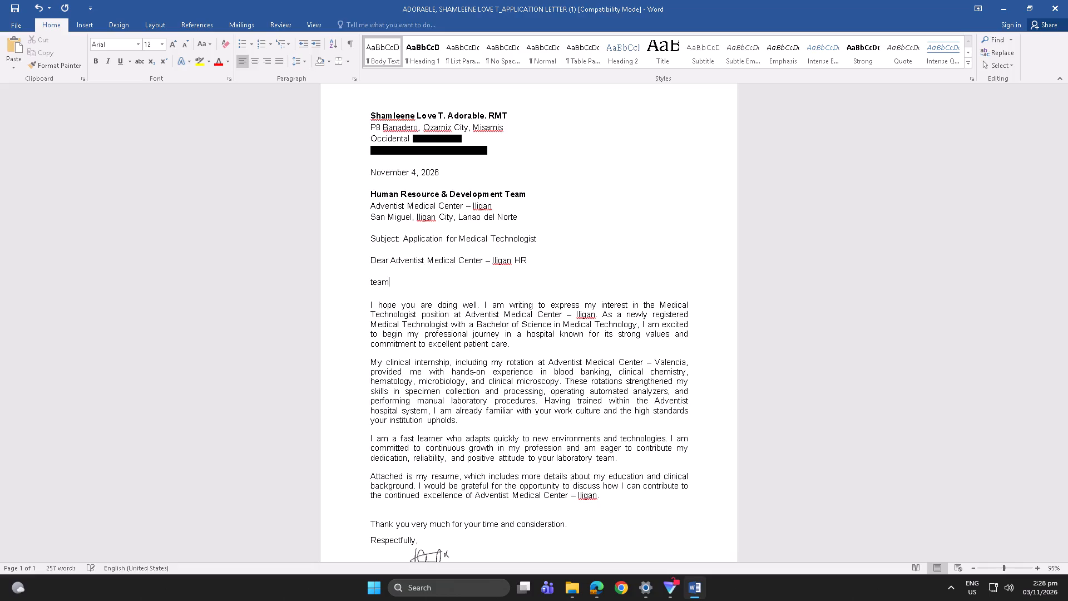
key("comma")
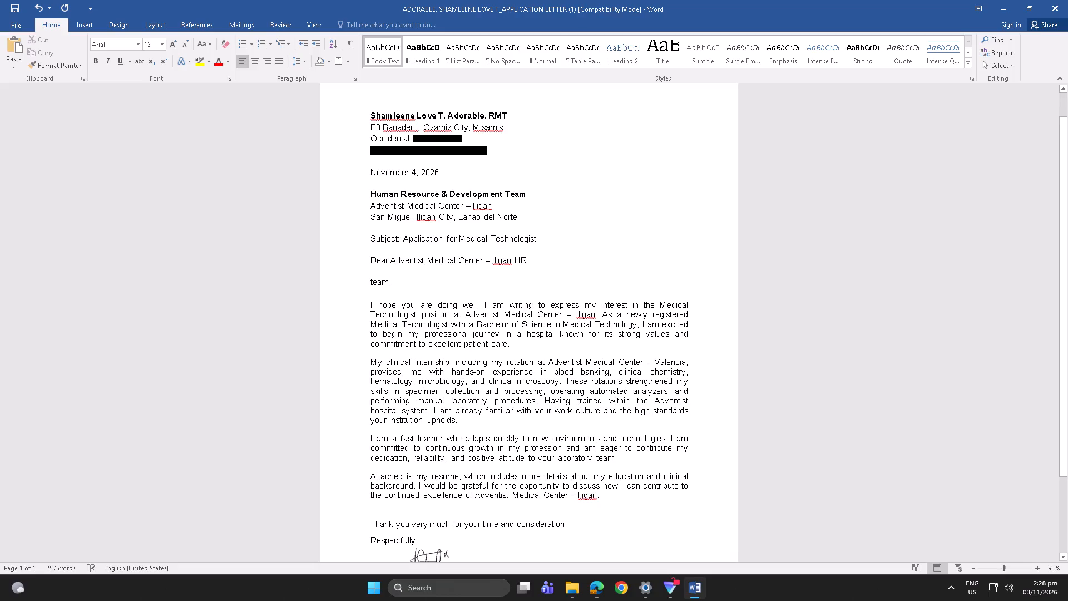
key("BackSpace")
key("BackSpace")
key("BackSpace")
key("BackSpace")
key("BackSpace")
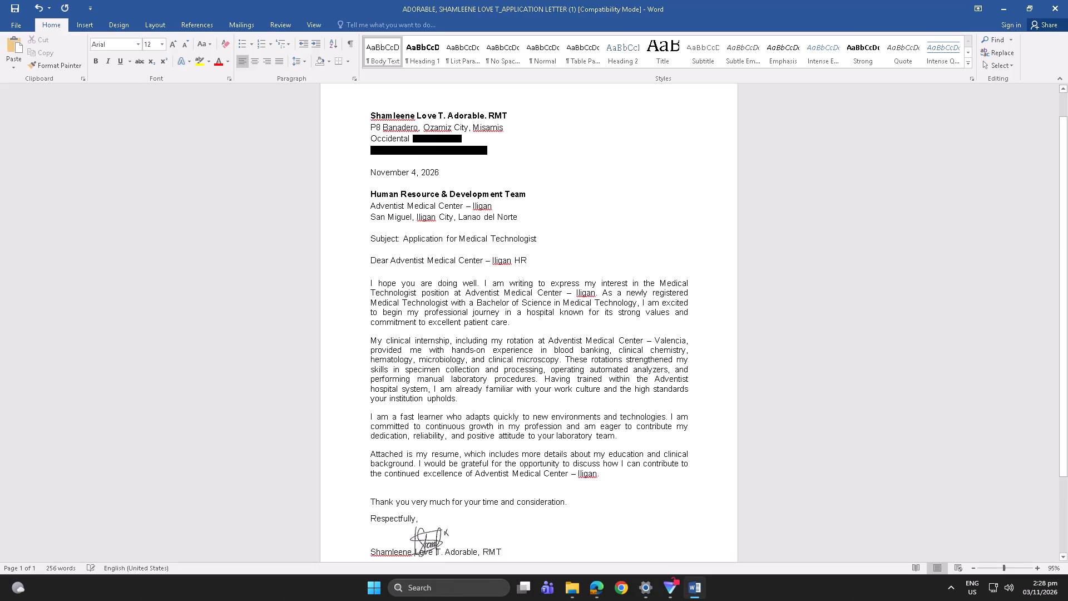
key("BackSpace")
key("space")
Add "team," after "HR" at the end of the "Dear Adventist Medical Center – Iligan HR" salutation.
left_click(381, 258)
key("Left")
key("Left")
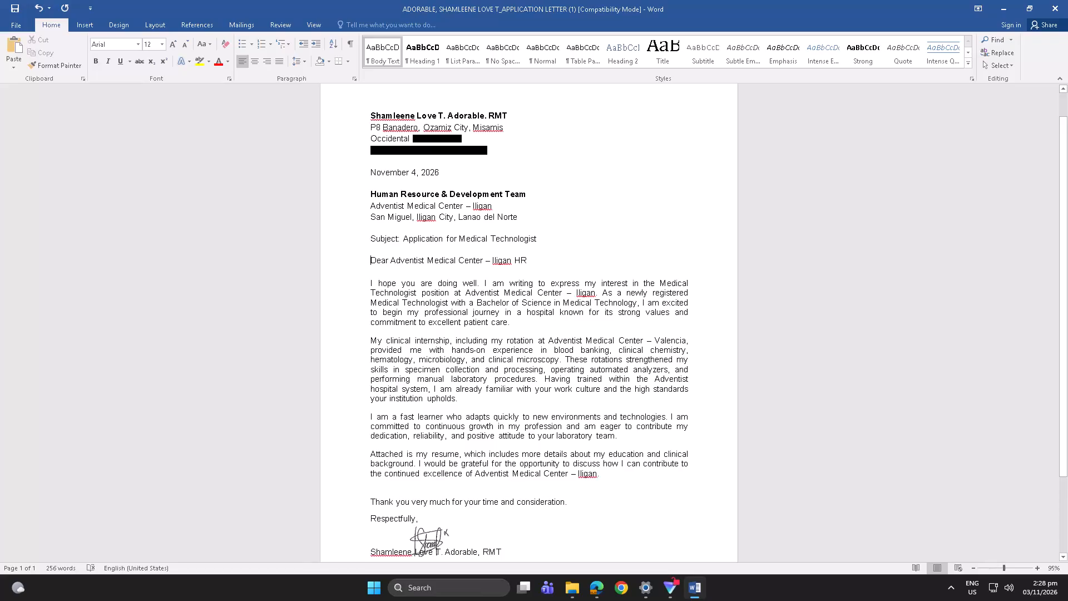
key("Left")
key("Right")
key("Right")
key("Right")
key("Right")
key("Right")
key("Right")
key("Right")
key("Right")
key("Right")
key("Right")
key("Right")
key("Right")
key("Right")
key("Right")
key("Right")
key("Right")
key("Right")
key("Right")
key("Right")
key("Right")
key("Right")
key("Left")
type("tea")
key("m")
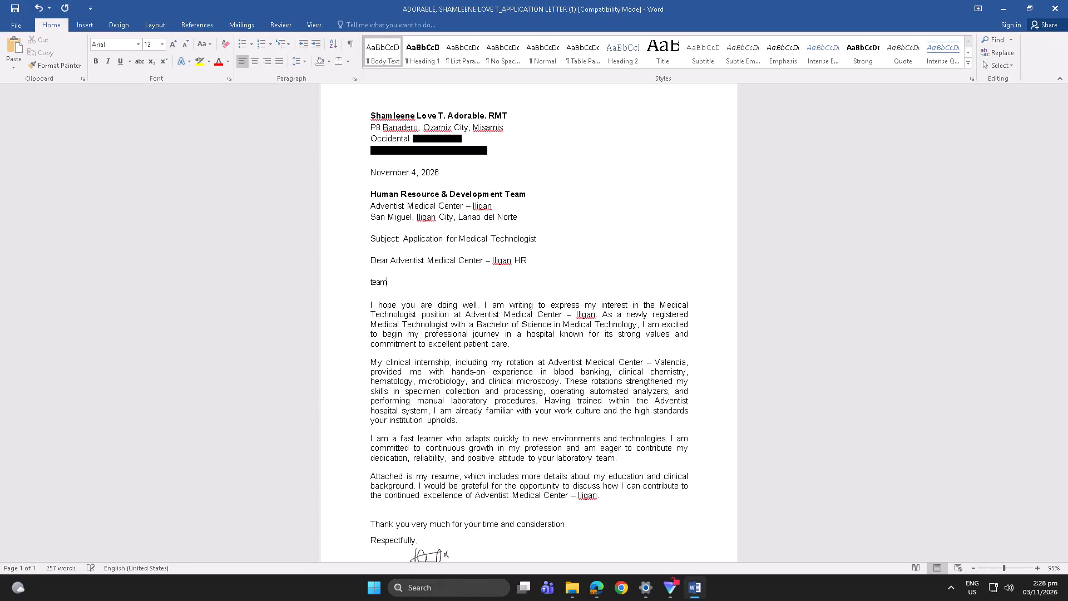
key("comma")
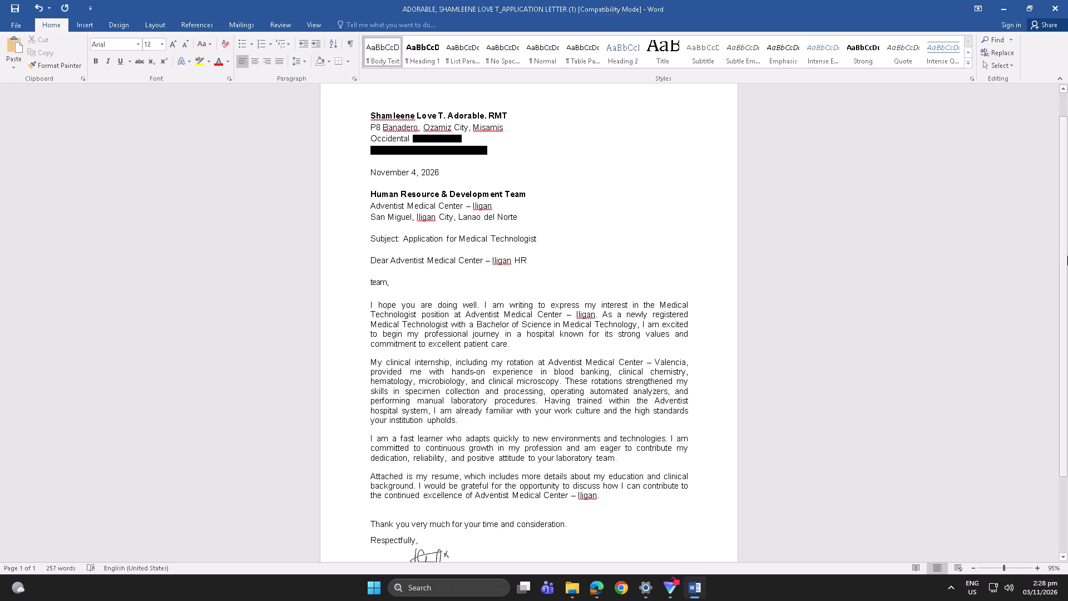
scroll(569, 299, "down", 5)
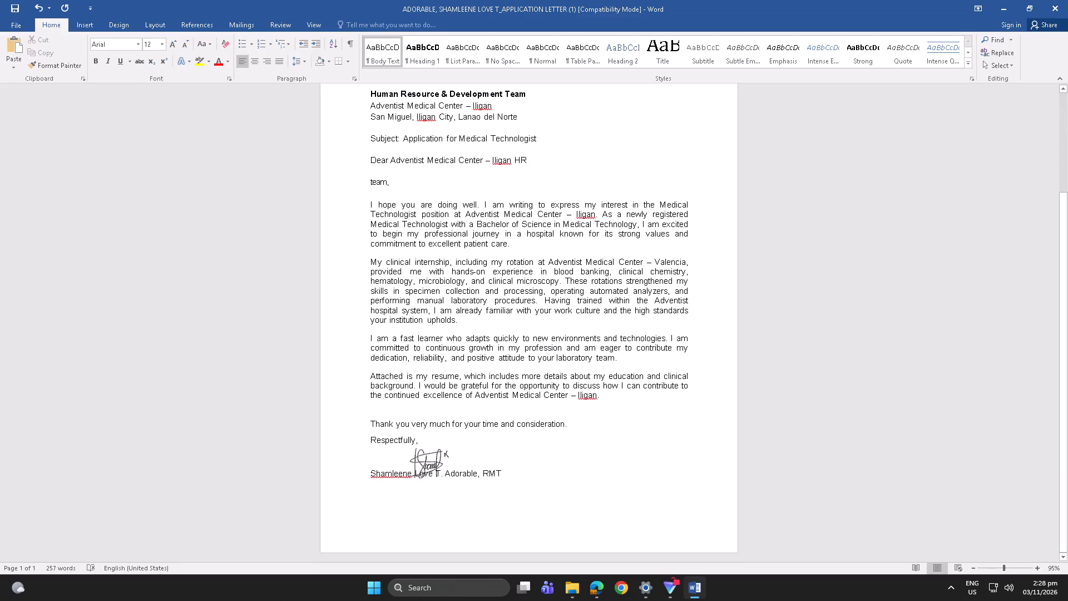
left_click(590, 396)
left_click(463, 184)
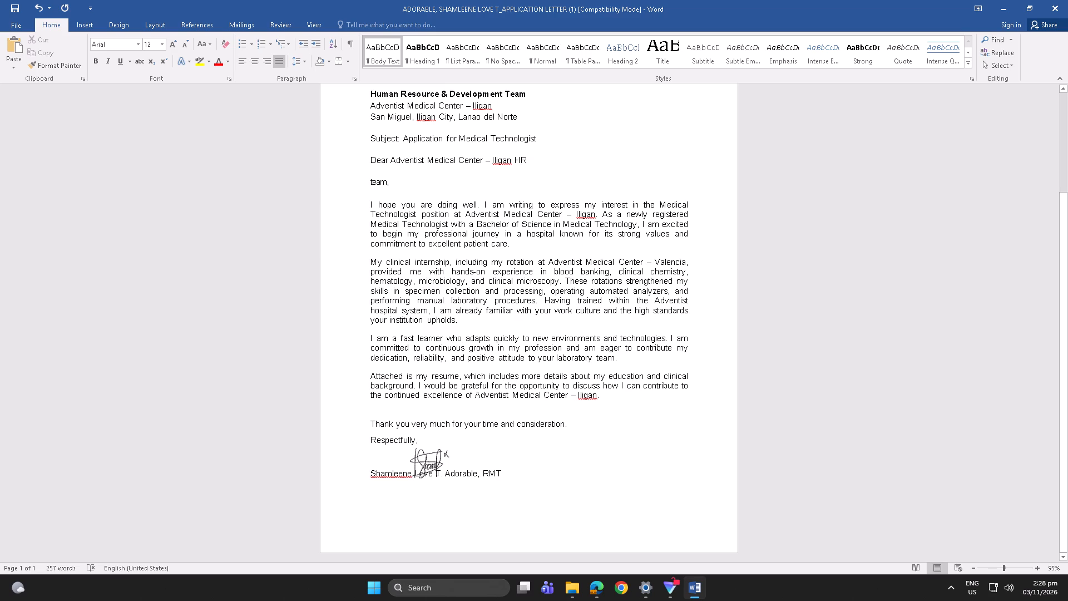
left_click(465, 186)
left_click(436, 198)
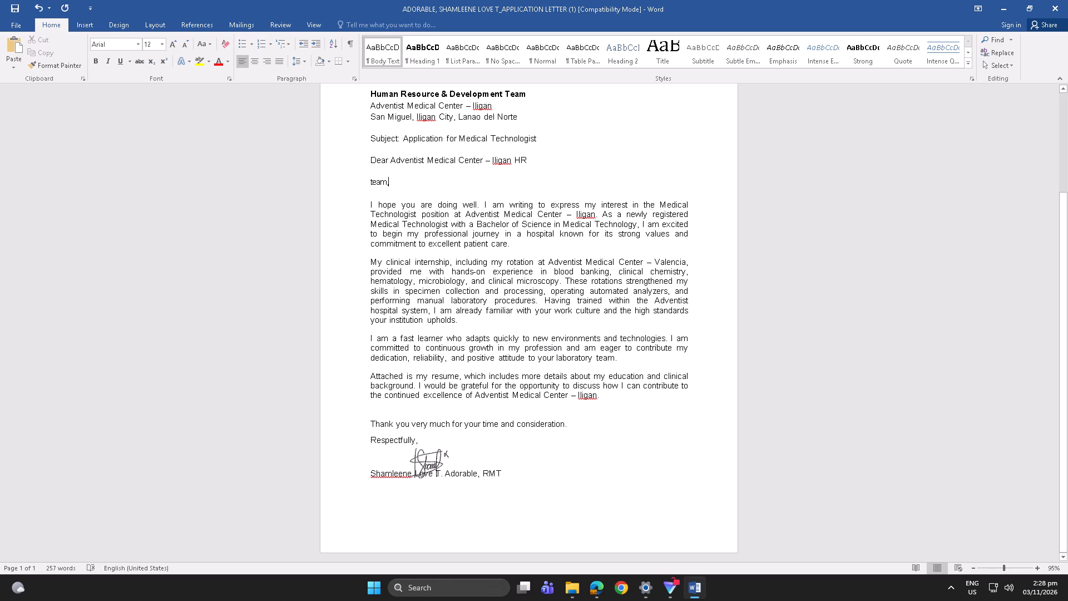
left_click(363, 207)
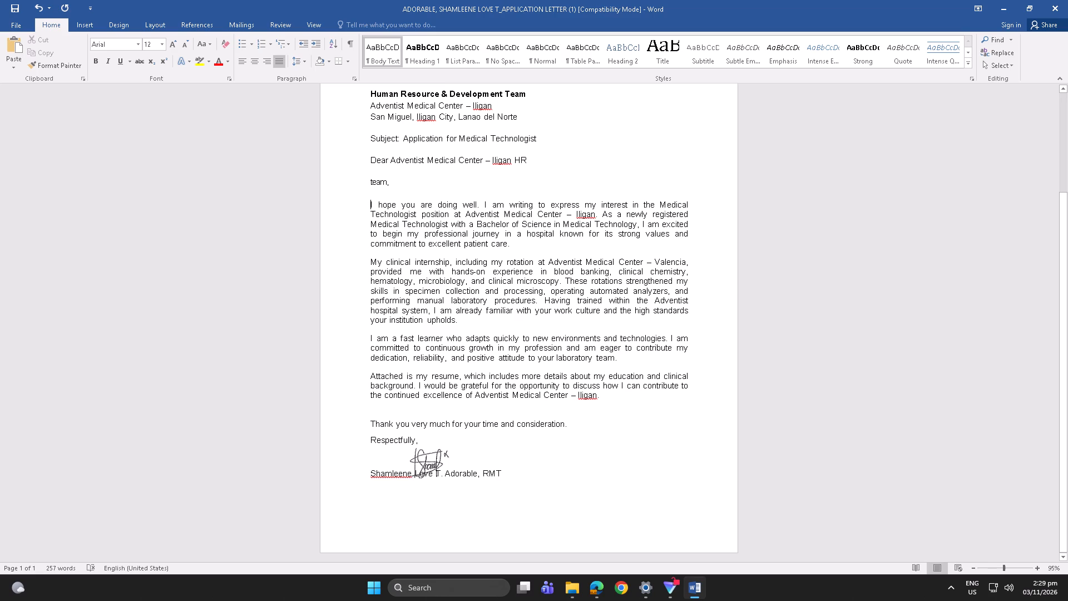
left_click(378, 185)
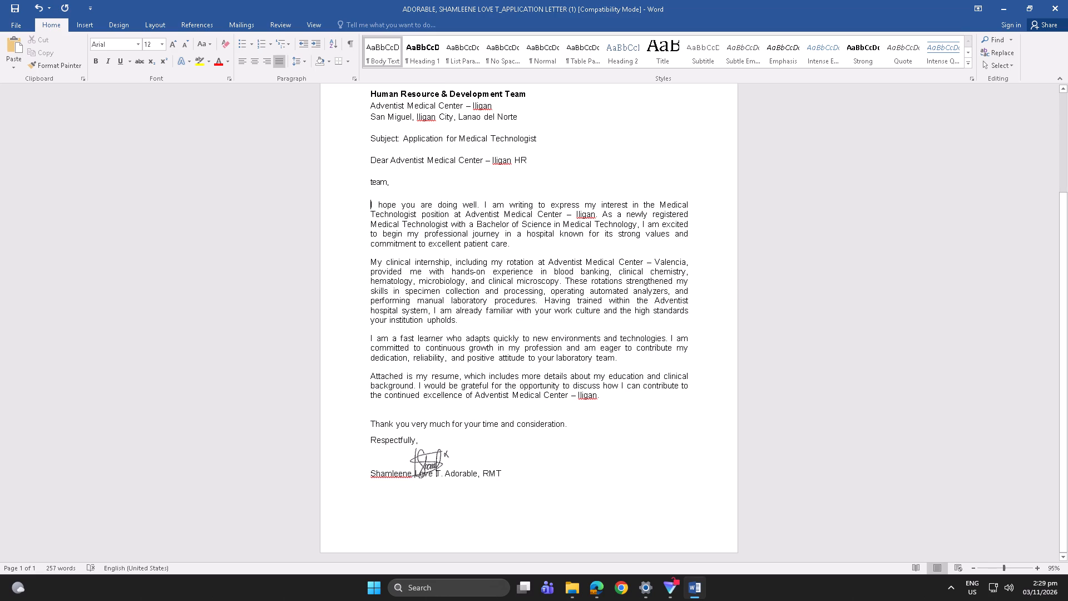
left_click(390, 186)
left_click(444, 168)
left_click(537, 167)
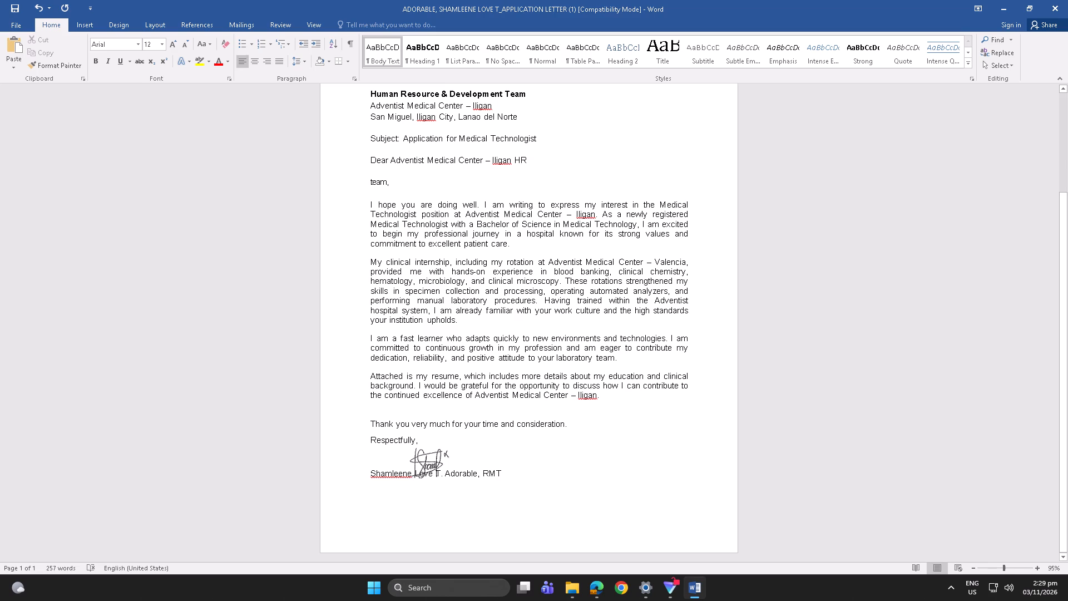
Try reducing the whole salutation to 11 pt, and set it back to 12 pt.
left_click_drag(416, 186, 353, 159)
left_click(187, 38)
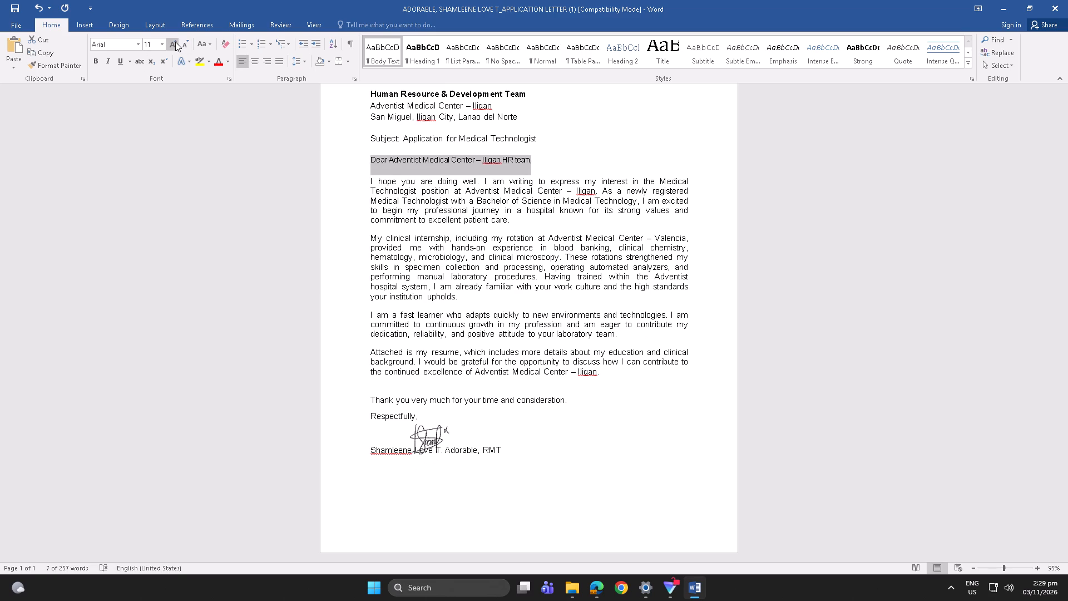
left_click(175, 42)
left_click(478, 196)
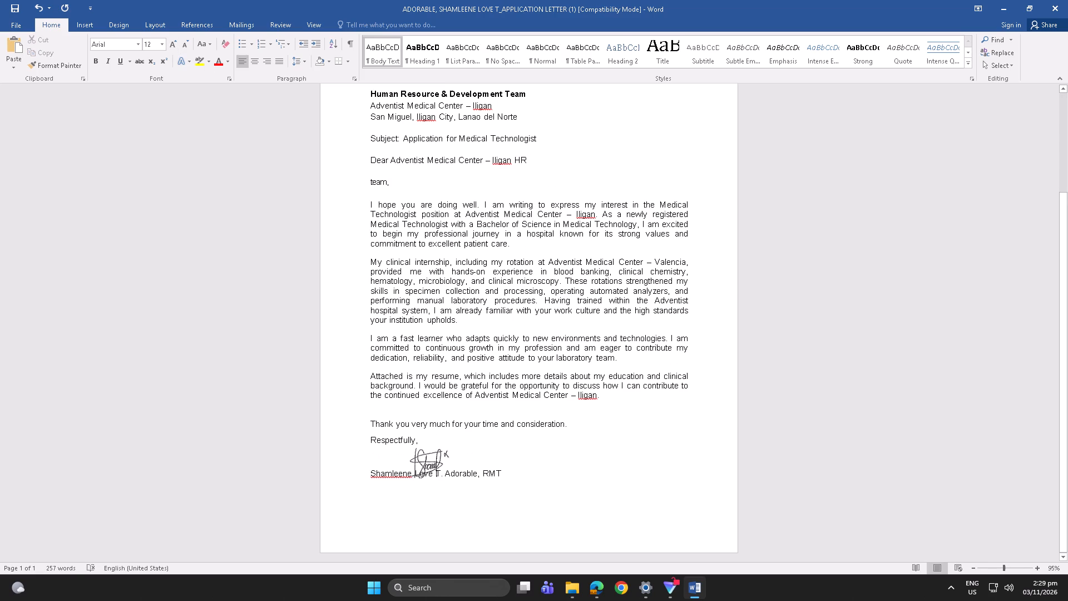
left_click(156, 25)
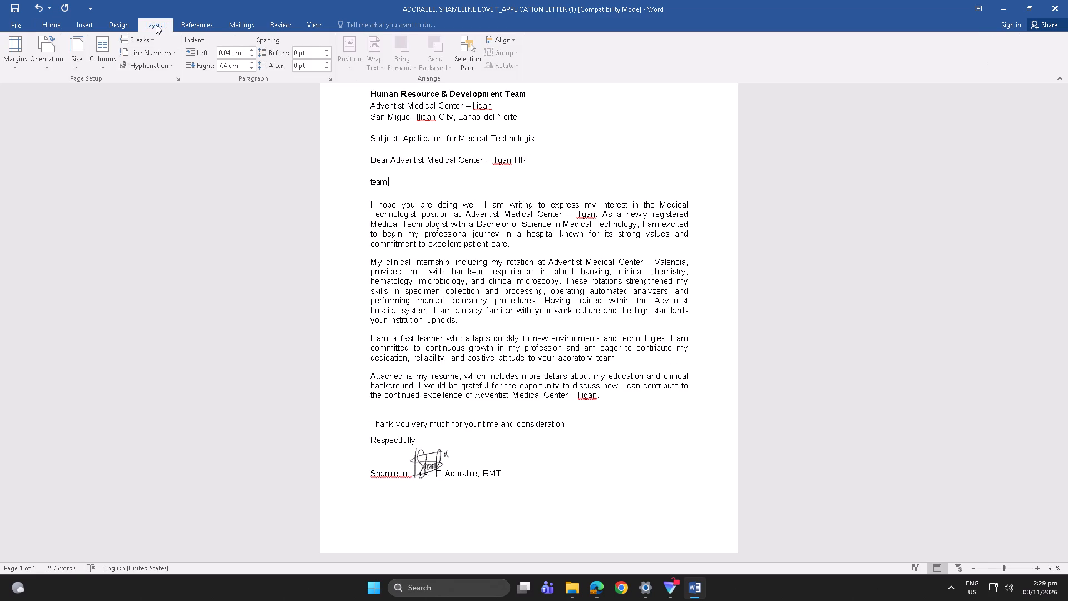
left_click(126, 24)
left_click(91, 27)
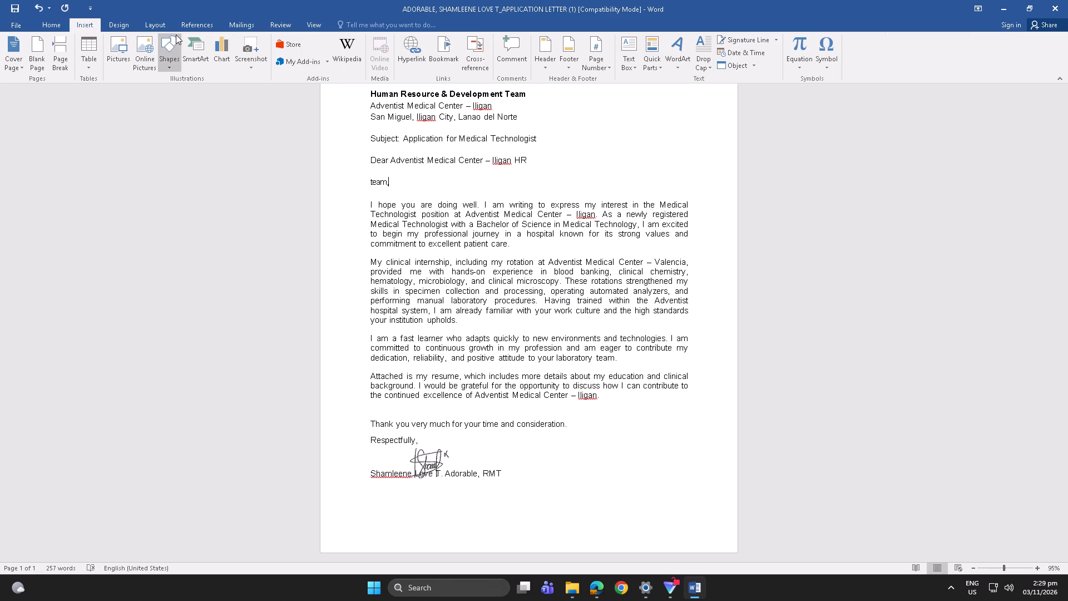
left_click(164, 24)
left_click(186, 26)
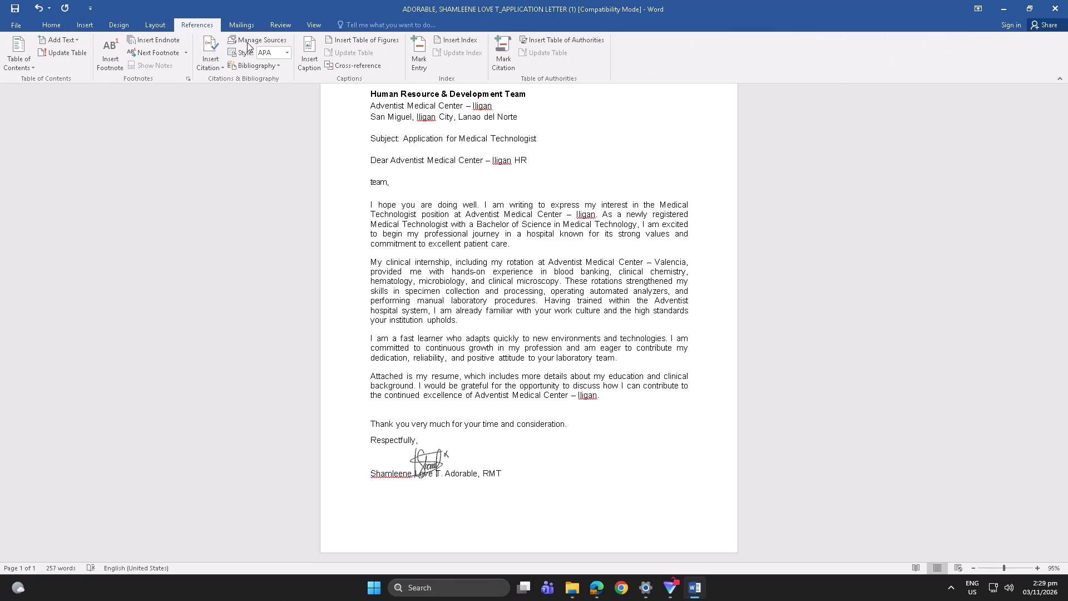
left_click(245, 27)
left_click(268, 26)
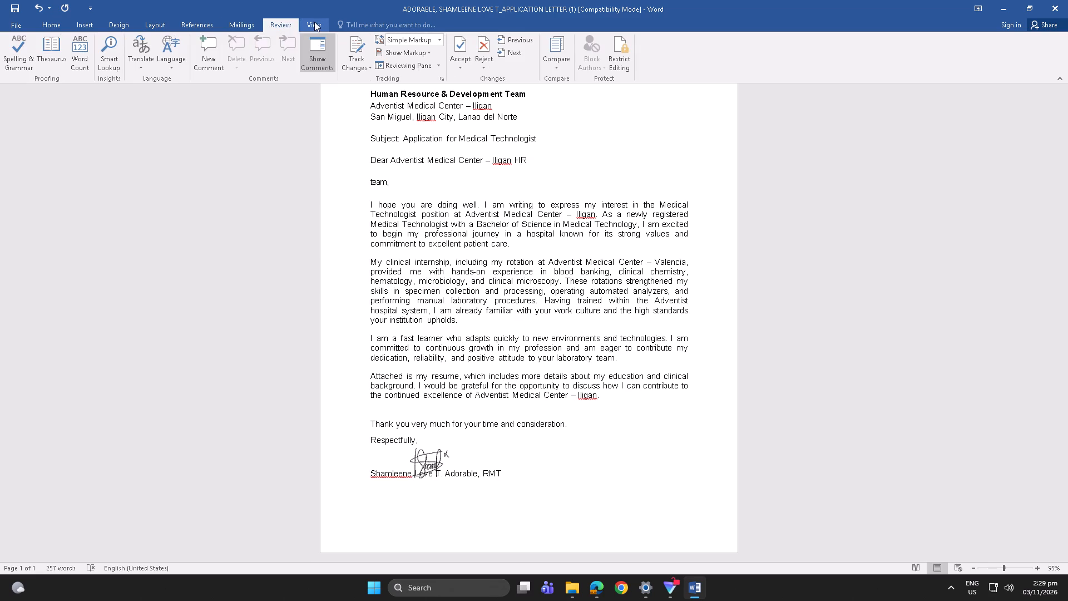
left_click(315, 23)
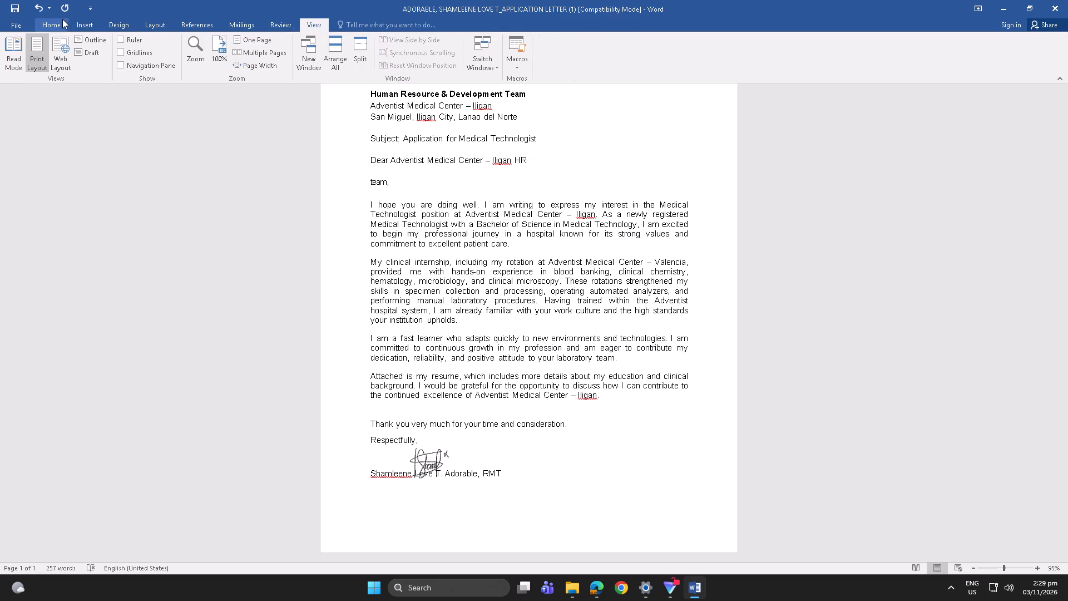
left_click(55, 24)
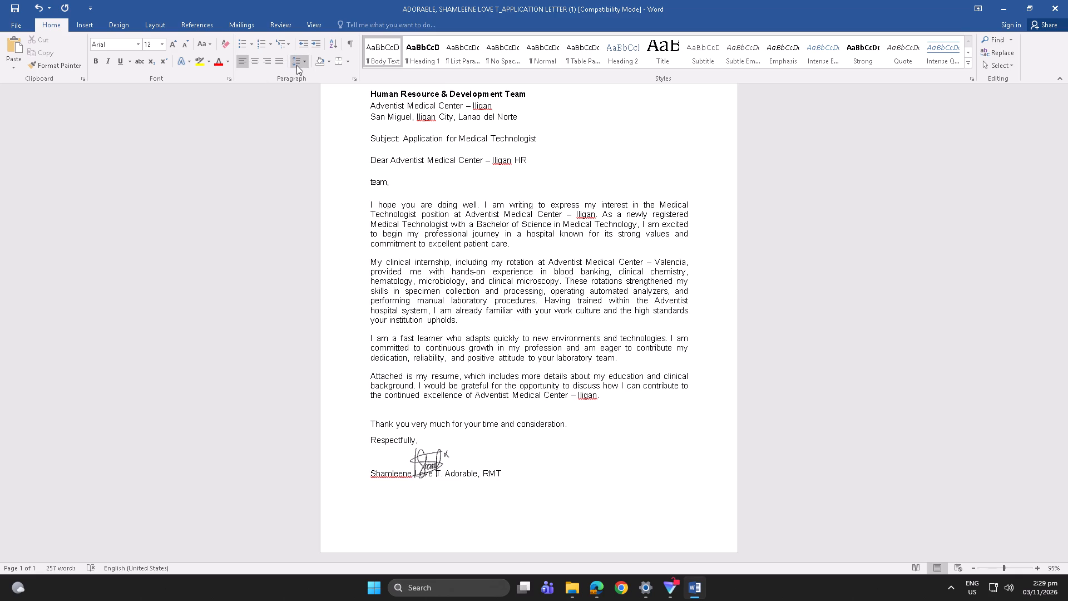
Open the Medical Technologist's original PDF application letter from Downloads to compare its salutation layout, and return to the Word letter.
left_click(573, 581)
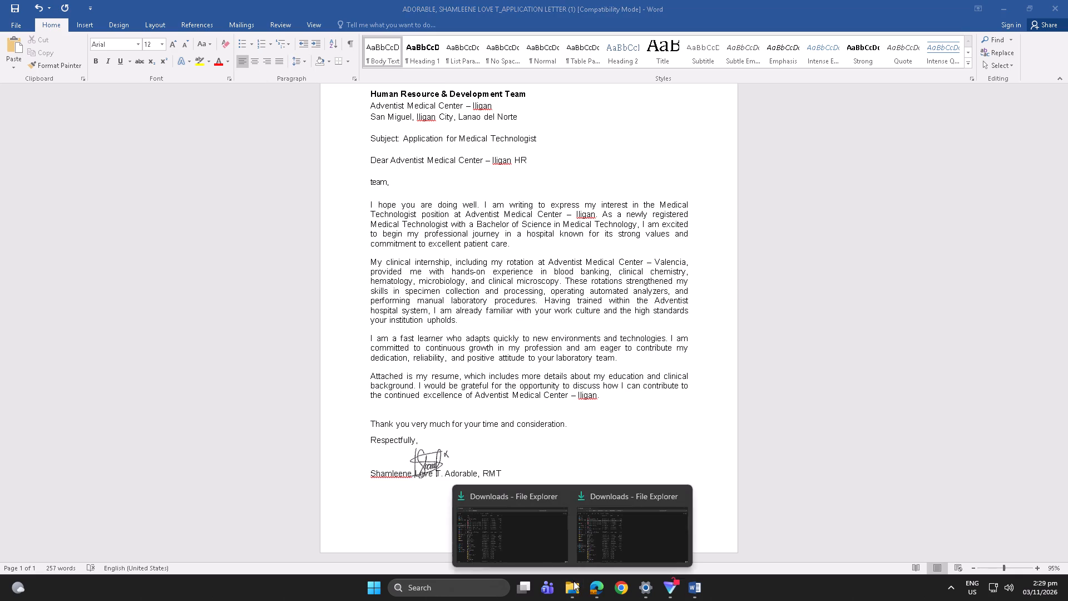
left_click(547, 542)
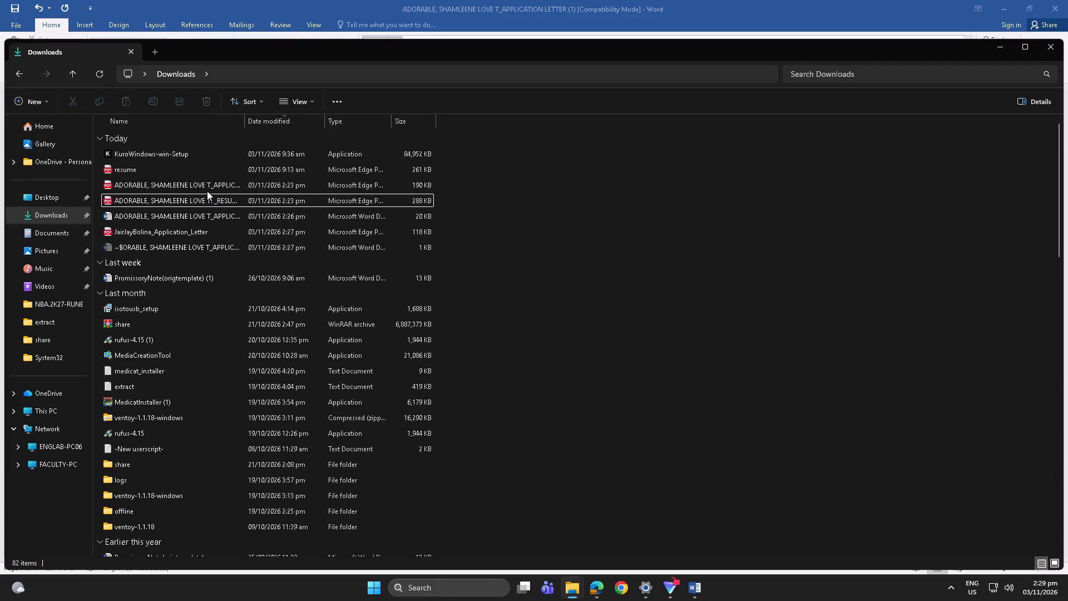
double_click(207, 190)
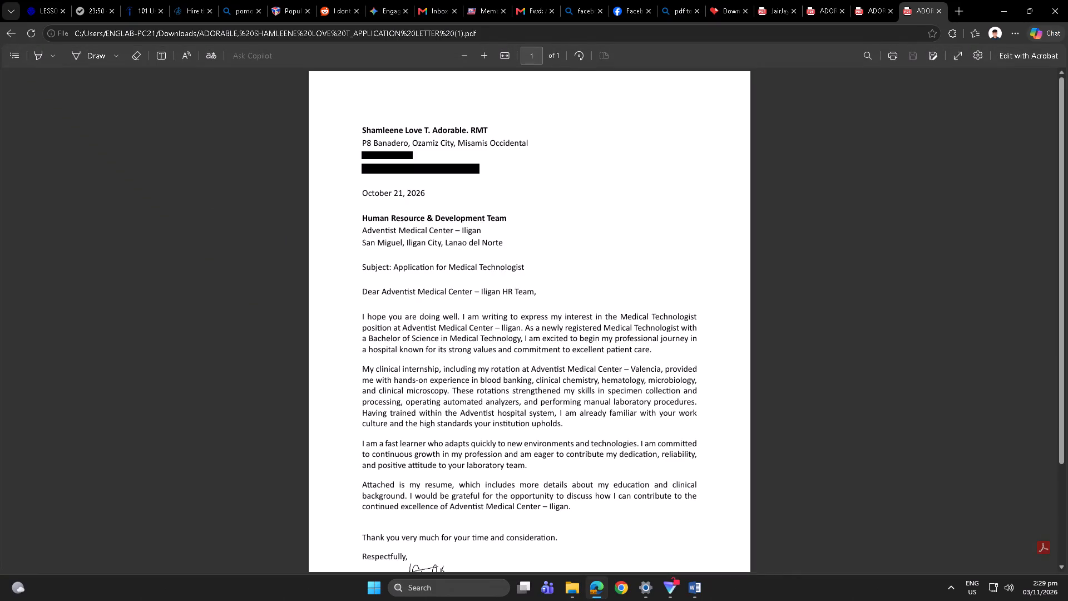
key("alt+Tab")
left_click(695, 598)
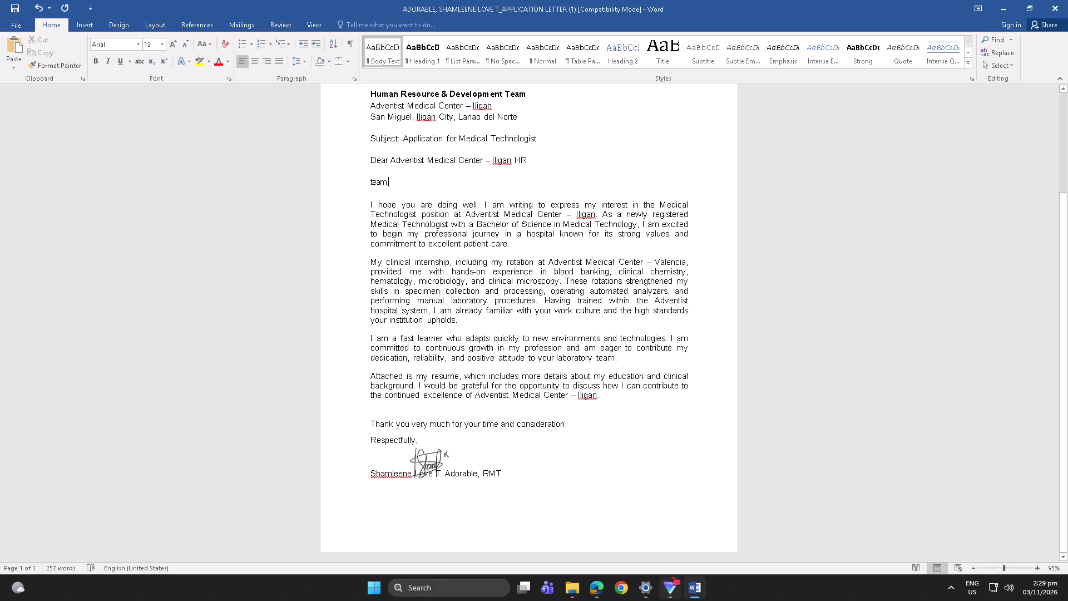
scroll(541, 266, "down", 1)
scroll(543, 274, "up", 6)
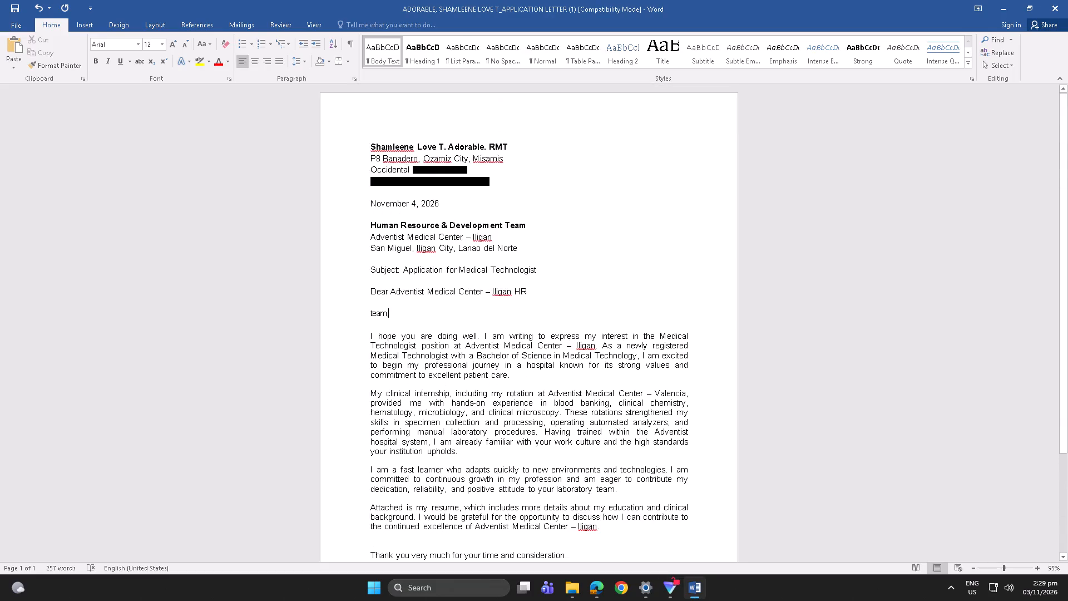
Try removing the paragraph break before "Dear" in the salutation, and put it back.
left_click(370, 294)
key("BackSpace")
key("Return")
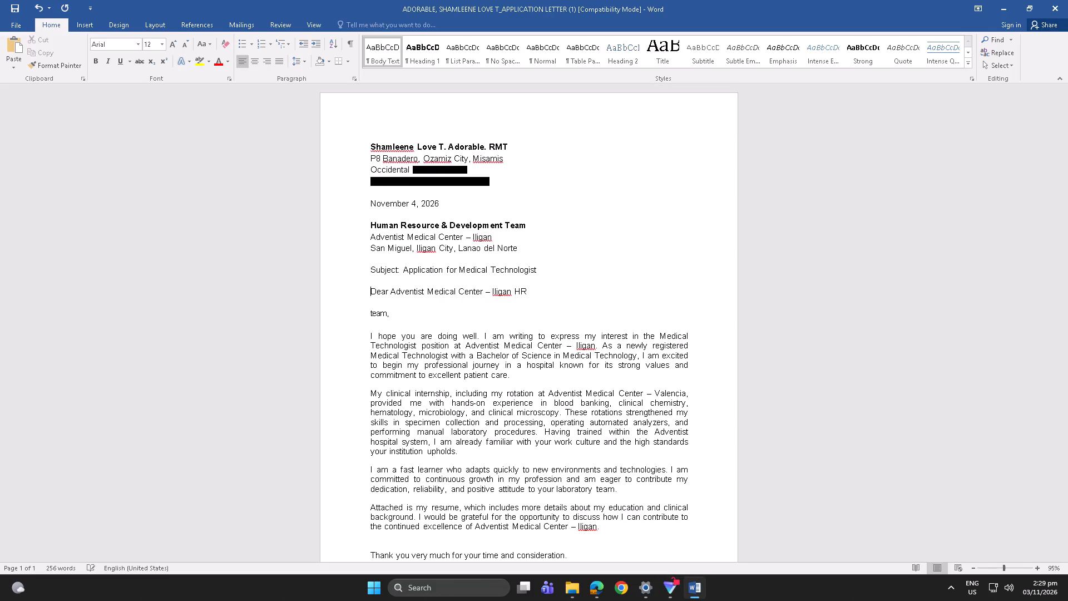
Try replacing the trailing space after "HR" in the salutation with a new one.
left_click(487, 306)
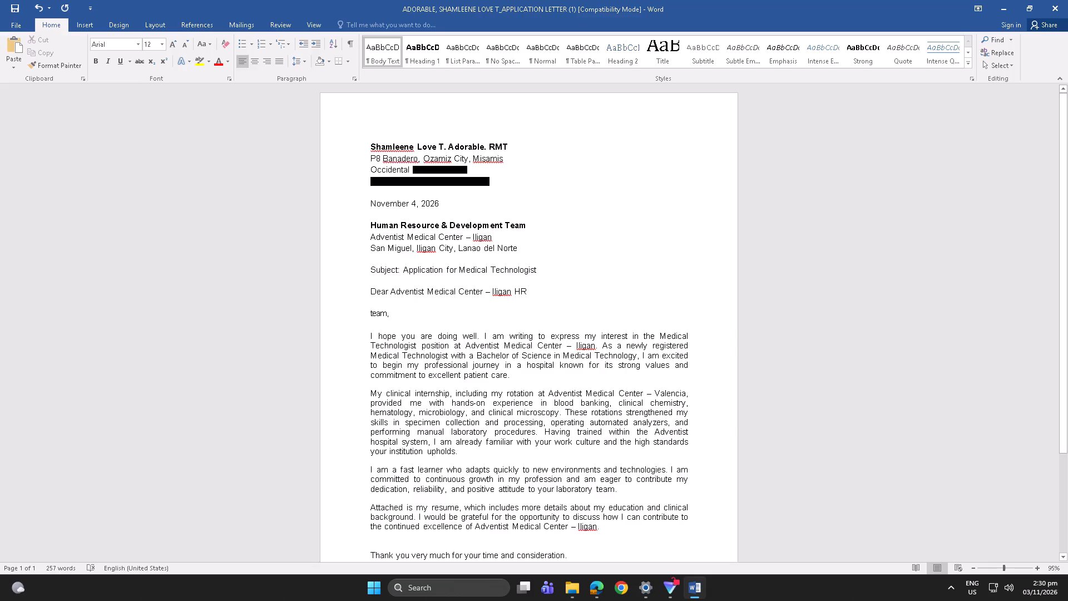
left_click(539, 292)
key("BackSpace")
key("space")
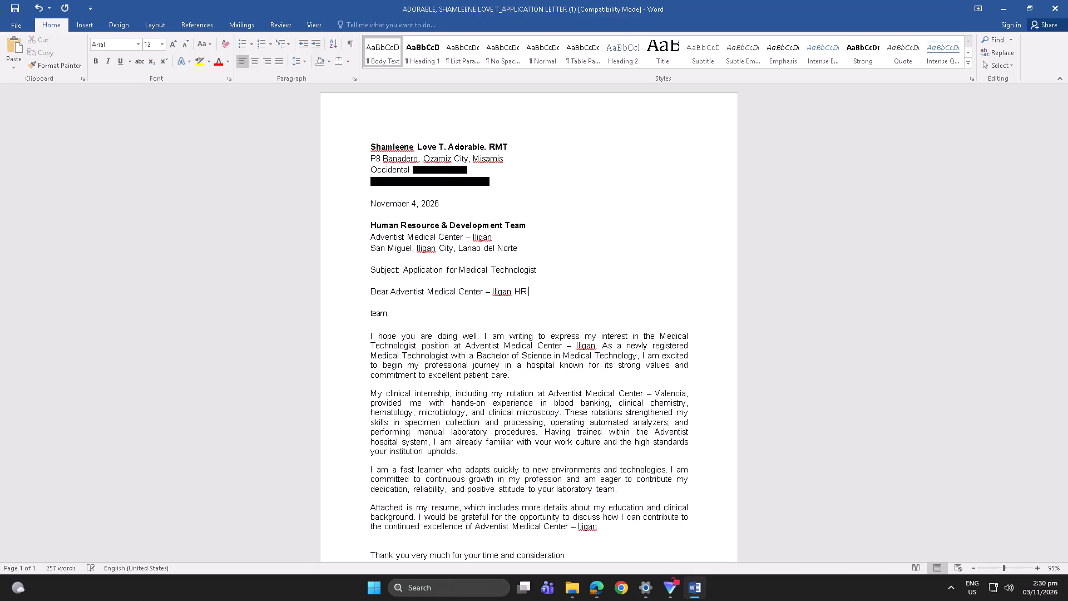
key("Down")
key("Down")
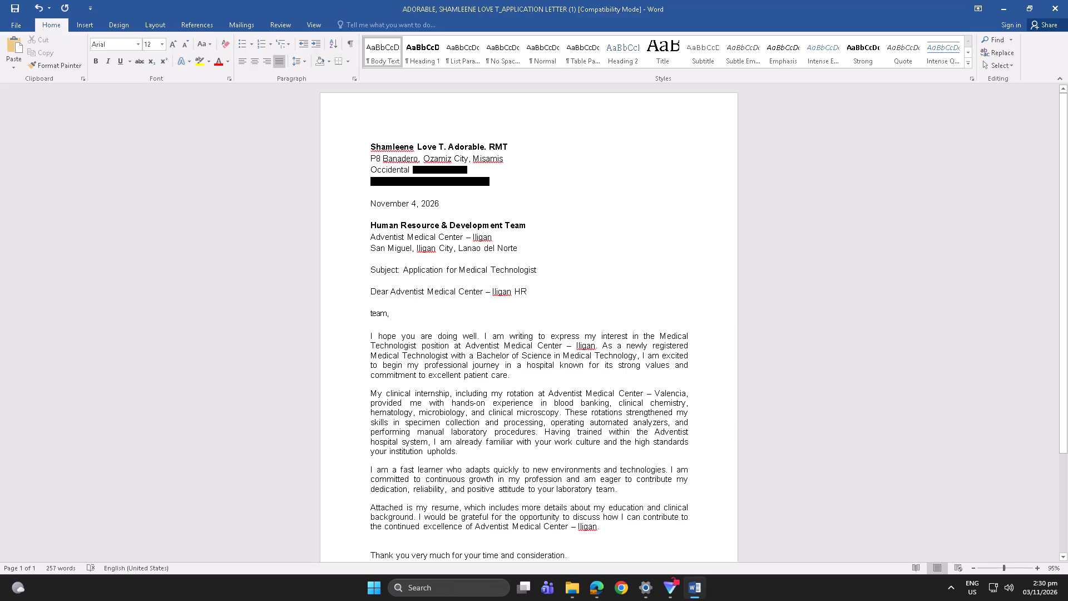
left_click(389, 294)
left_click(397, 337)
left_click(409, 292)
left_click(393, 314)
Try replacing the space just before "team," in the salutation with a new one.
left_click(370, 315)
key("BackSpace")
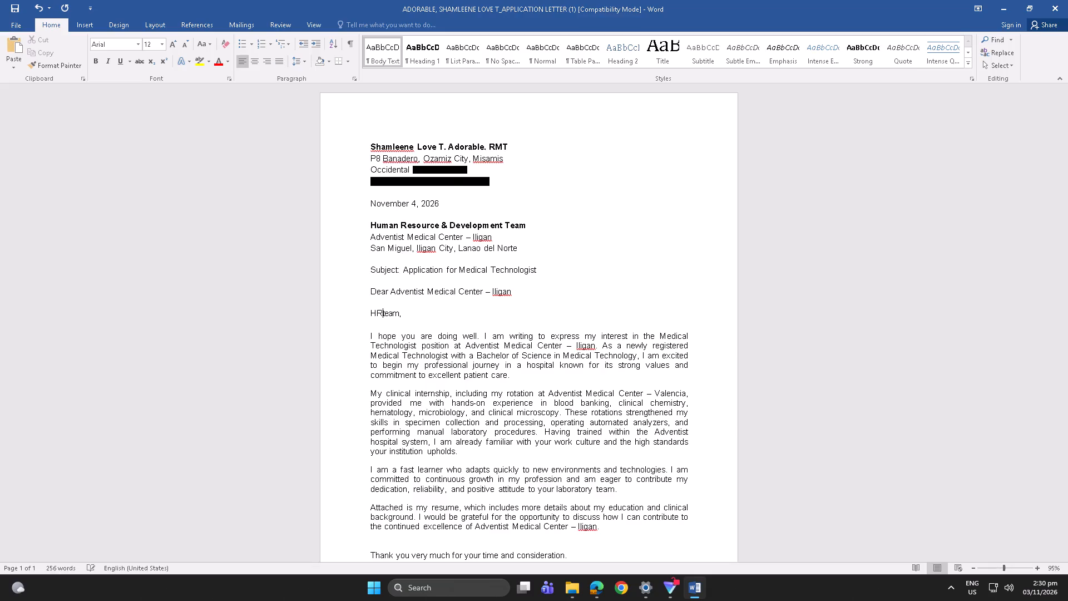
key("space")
Retype the end of "team," in the salutation without the comma, and take its final "m" off again.
key("Right")
key("Right")
key("Right")
key("Right")
key("Right")
key("Right")
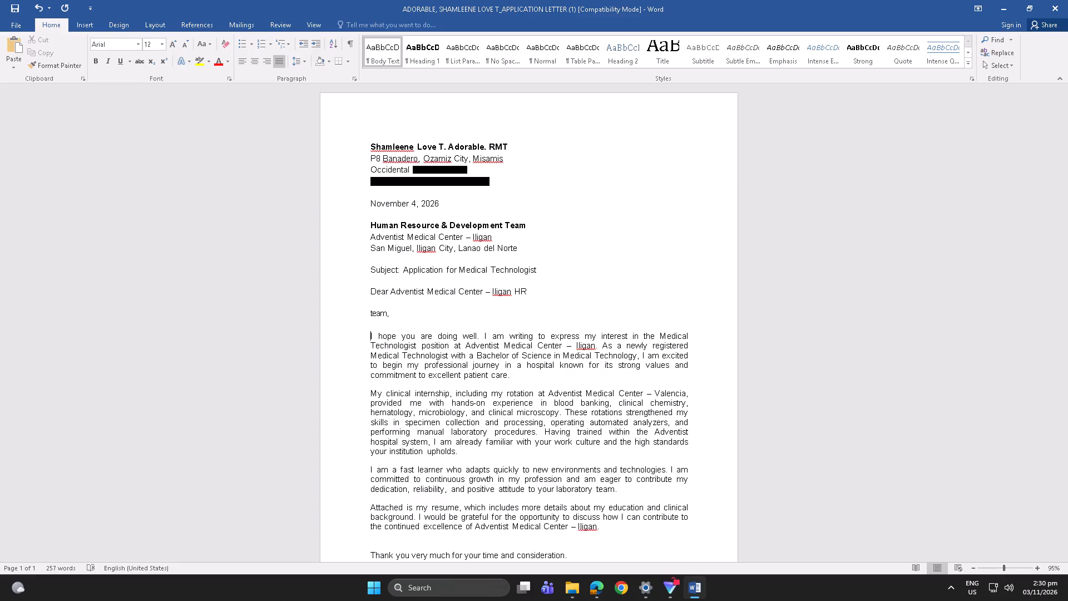
key("Left")
key("BackSpace")
key("BackSpace")
key("BackSpace")
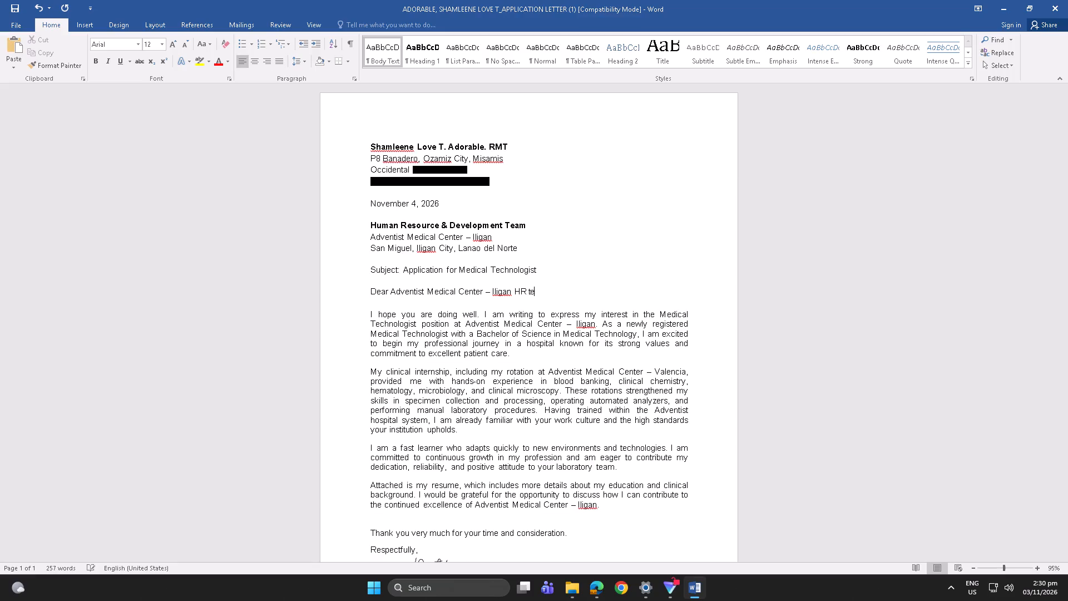
type("am")
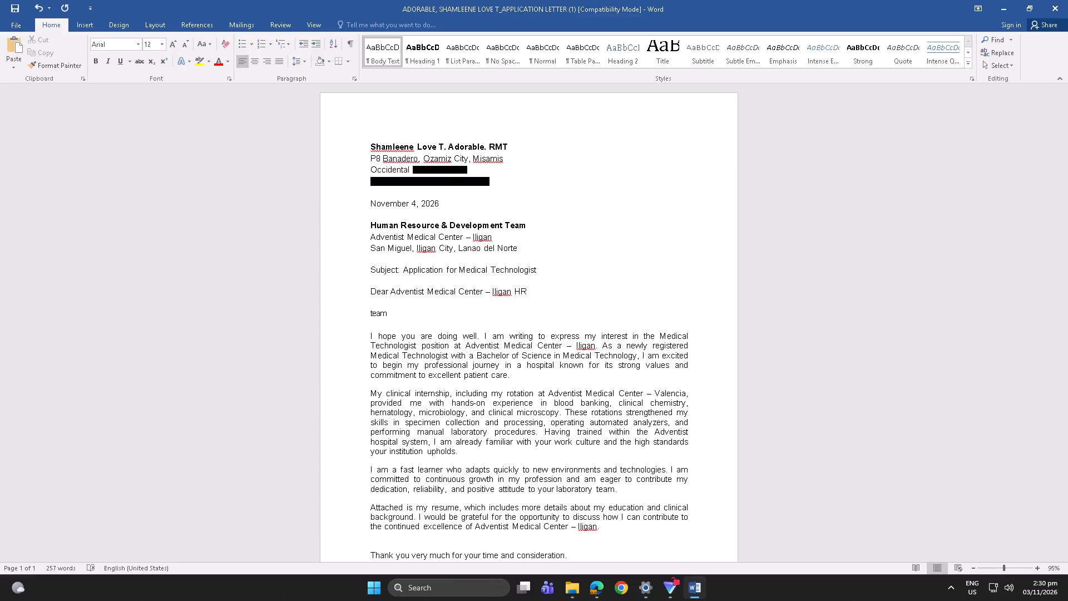
key("BackSpace")
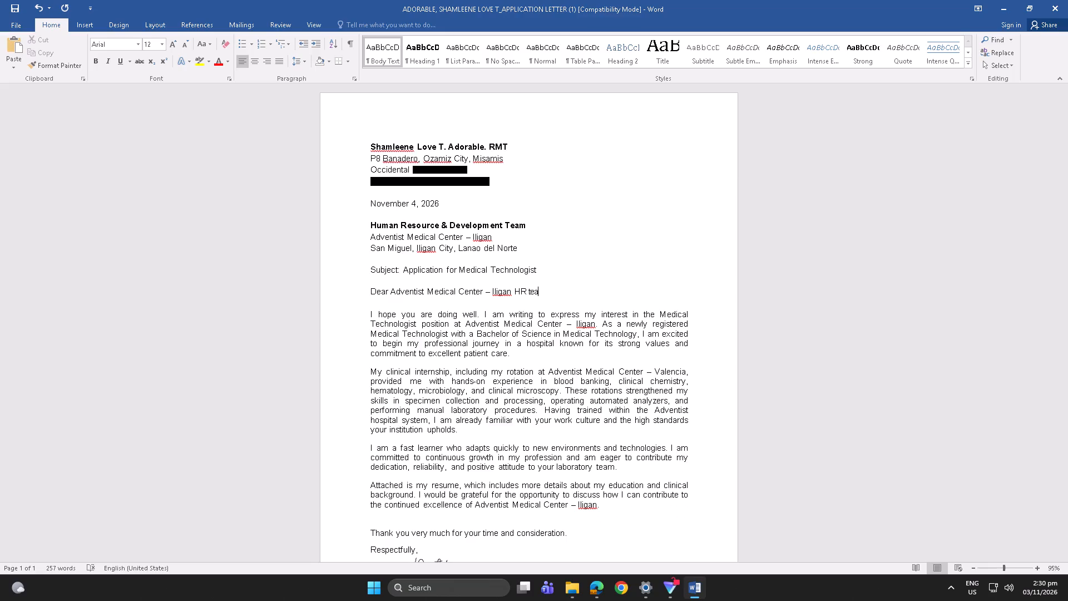
key("m")
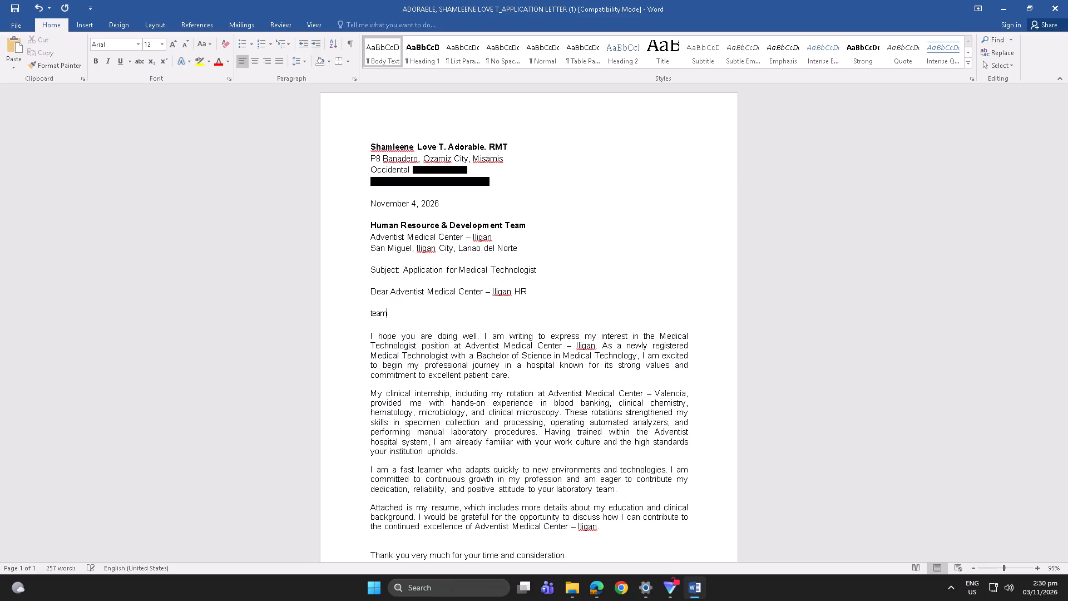
key("BackSpace")
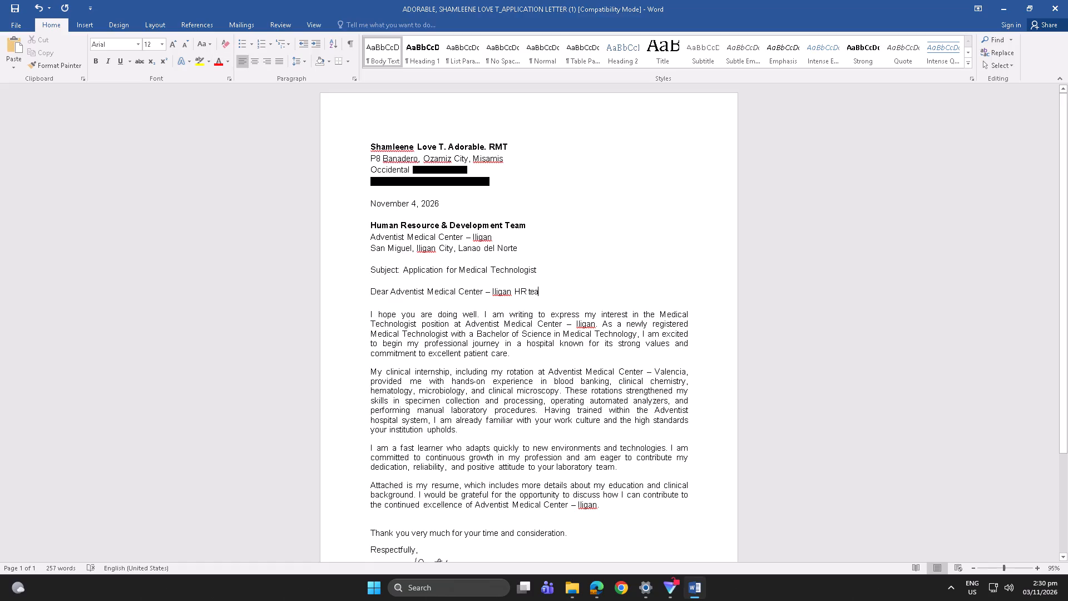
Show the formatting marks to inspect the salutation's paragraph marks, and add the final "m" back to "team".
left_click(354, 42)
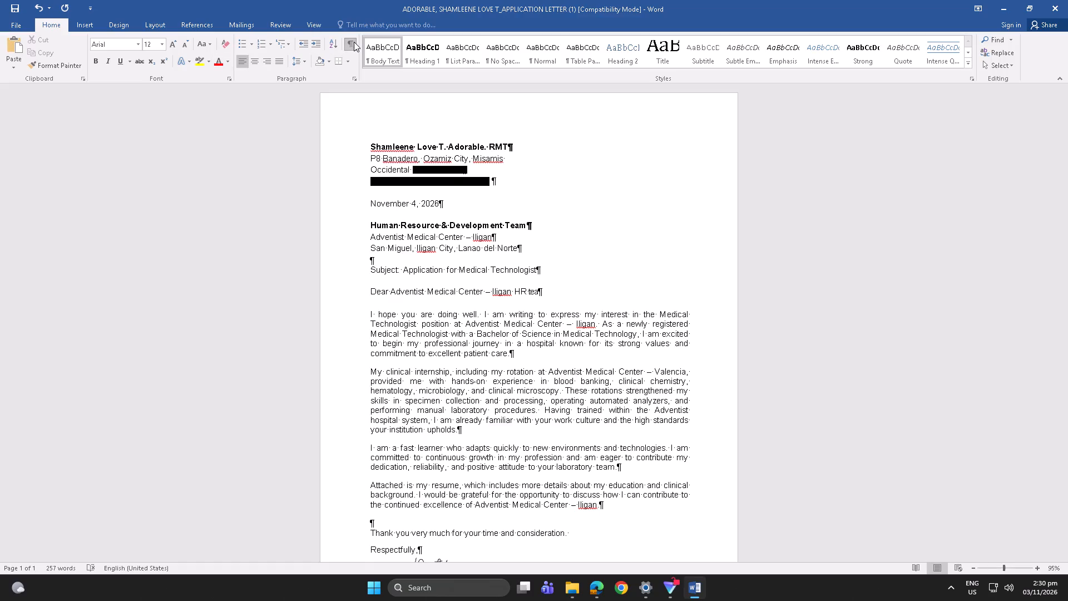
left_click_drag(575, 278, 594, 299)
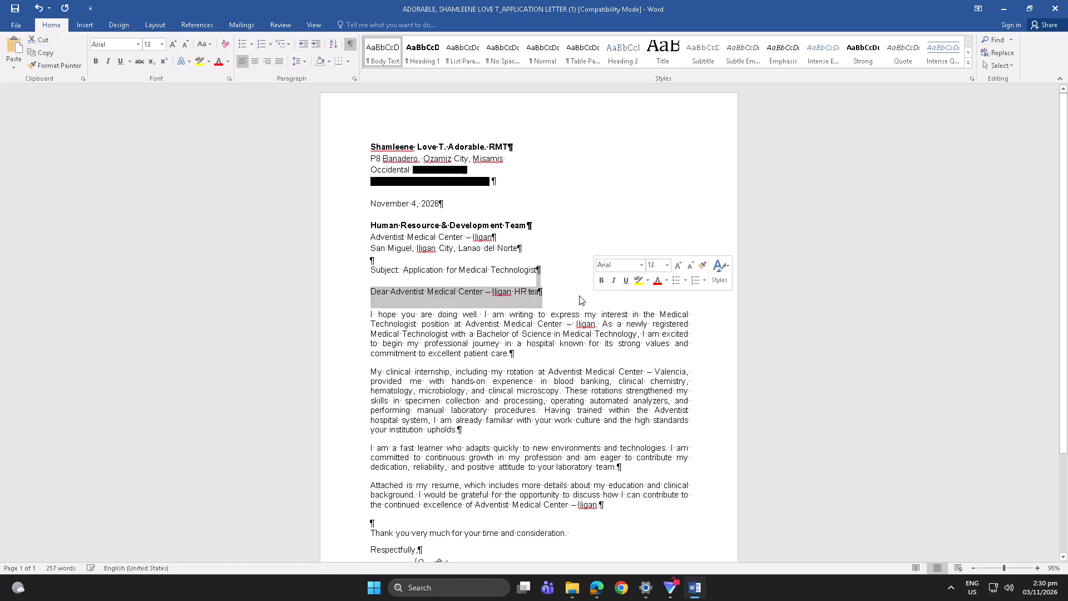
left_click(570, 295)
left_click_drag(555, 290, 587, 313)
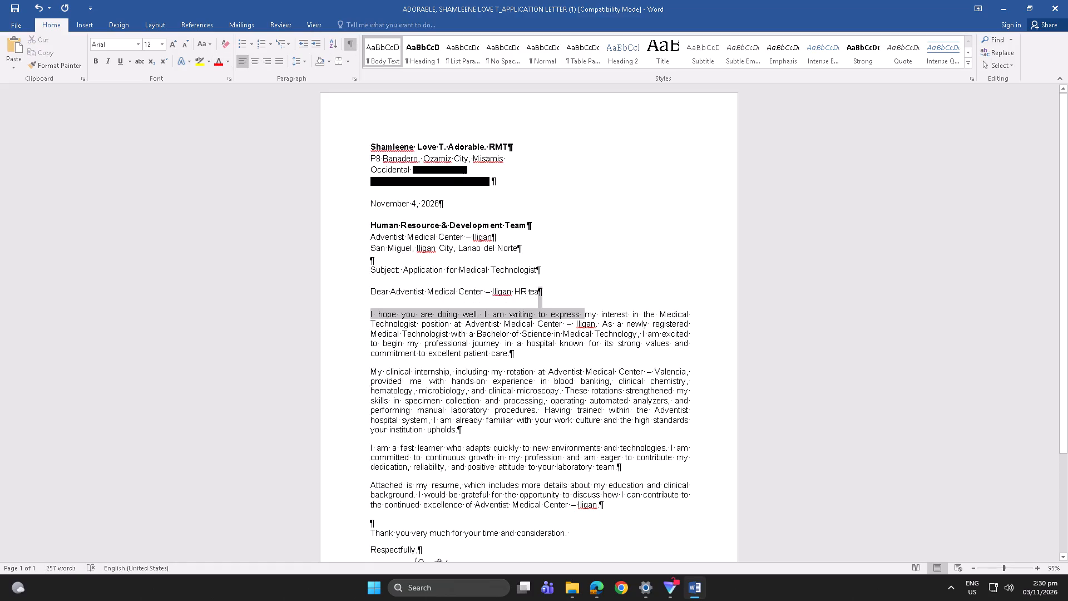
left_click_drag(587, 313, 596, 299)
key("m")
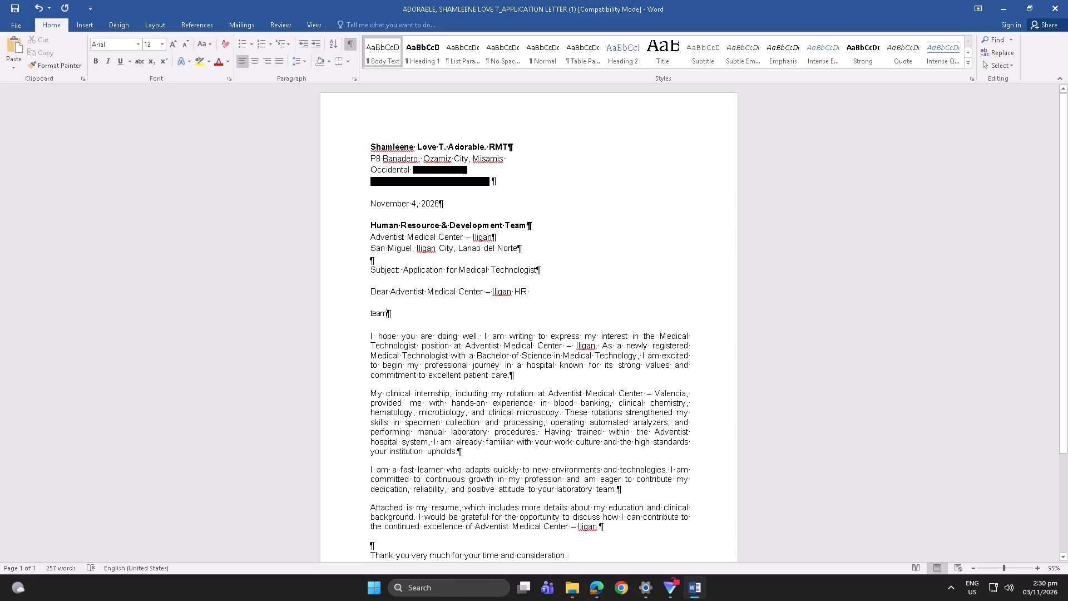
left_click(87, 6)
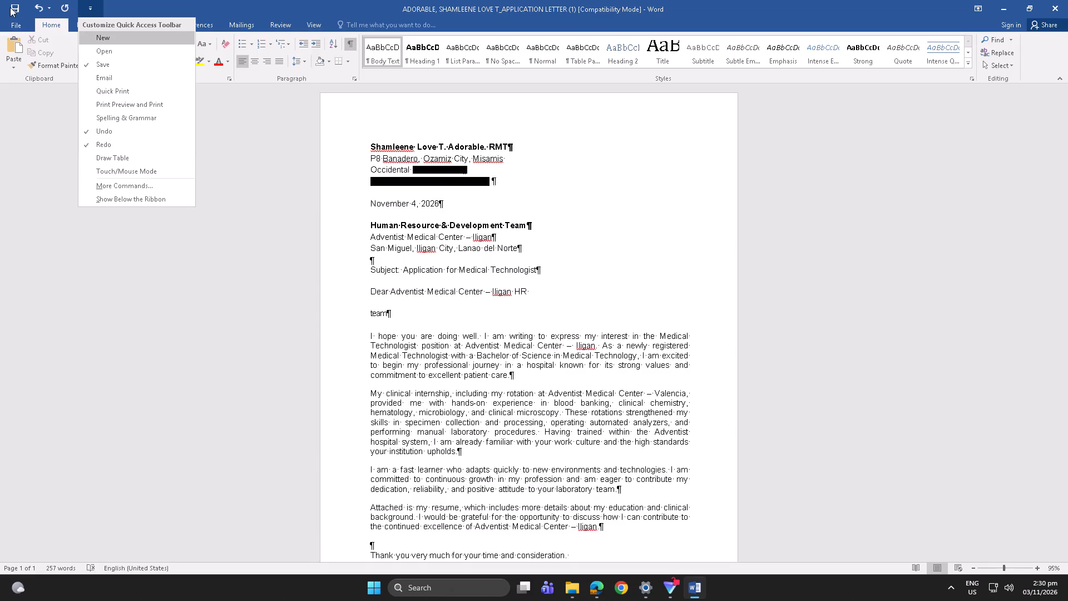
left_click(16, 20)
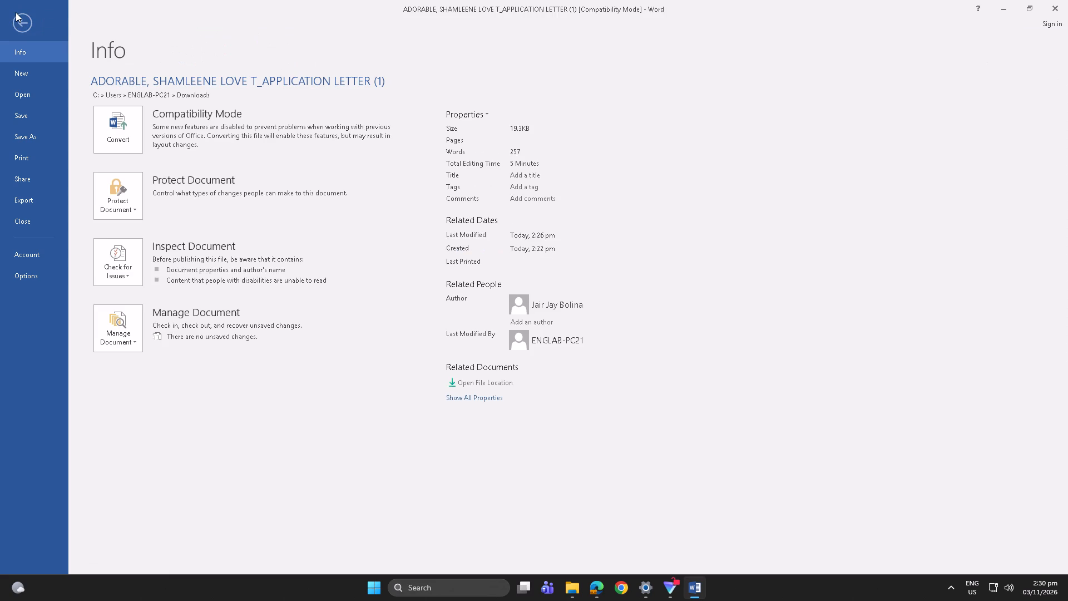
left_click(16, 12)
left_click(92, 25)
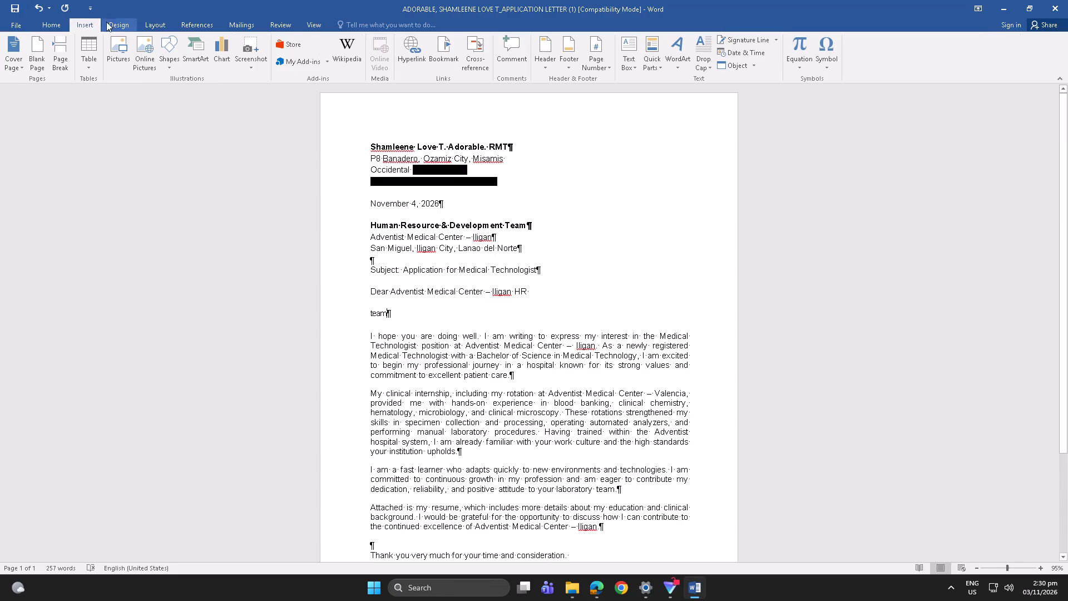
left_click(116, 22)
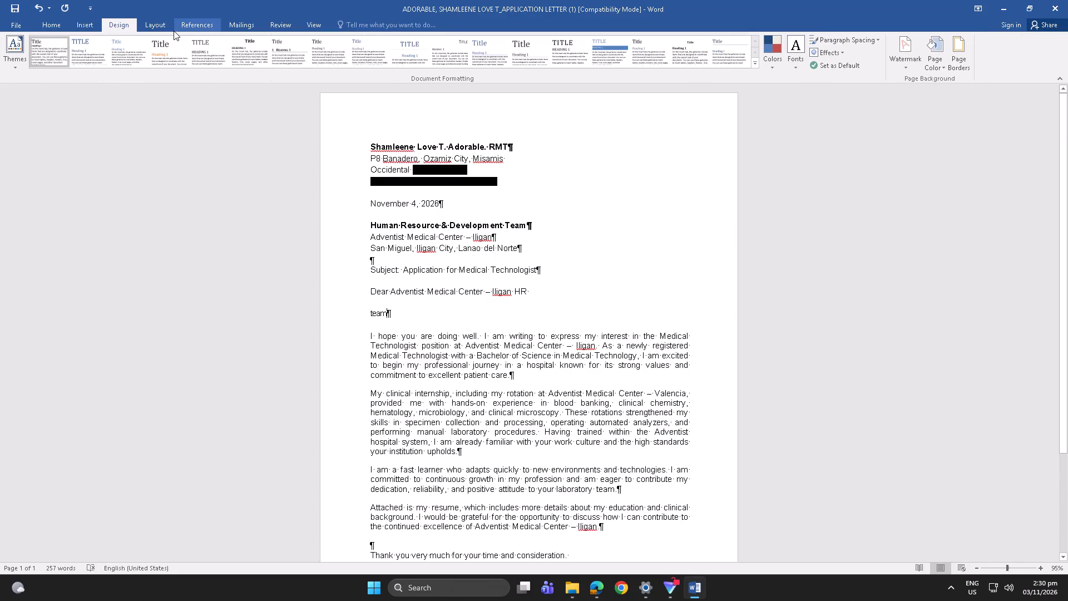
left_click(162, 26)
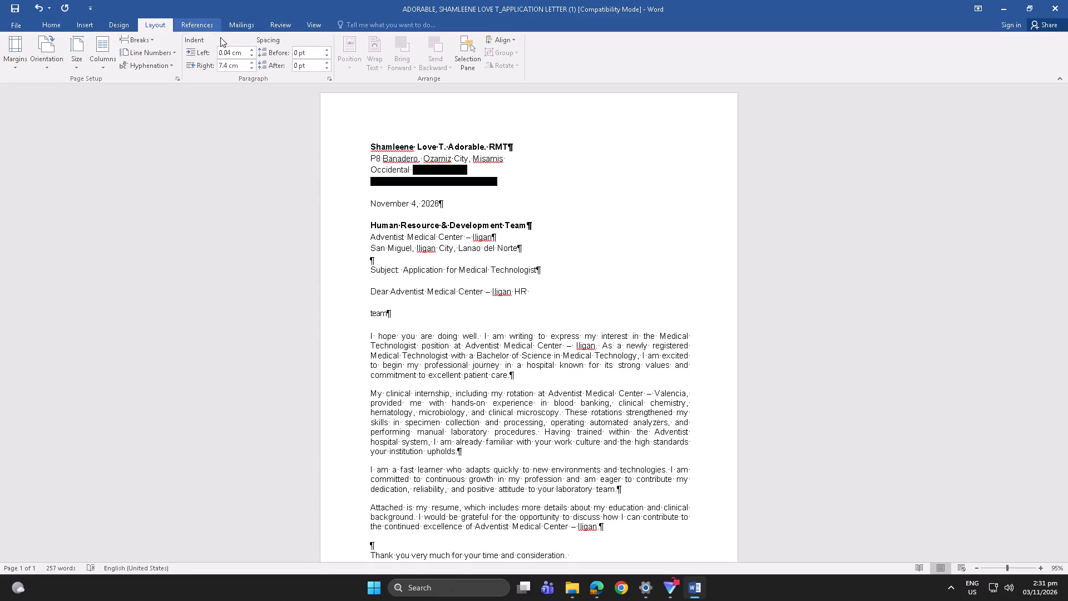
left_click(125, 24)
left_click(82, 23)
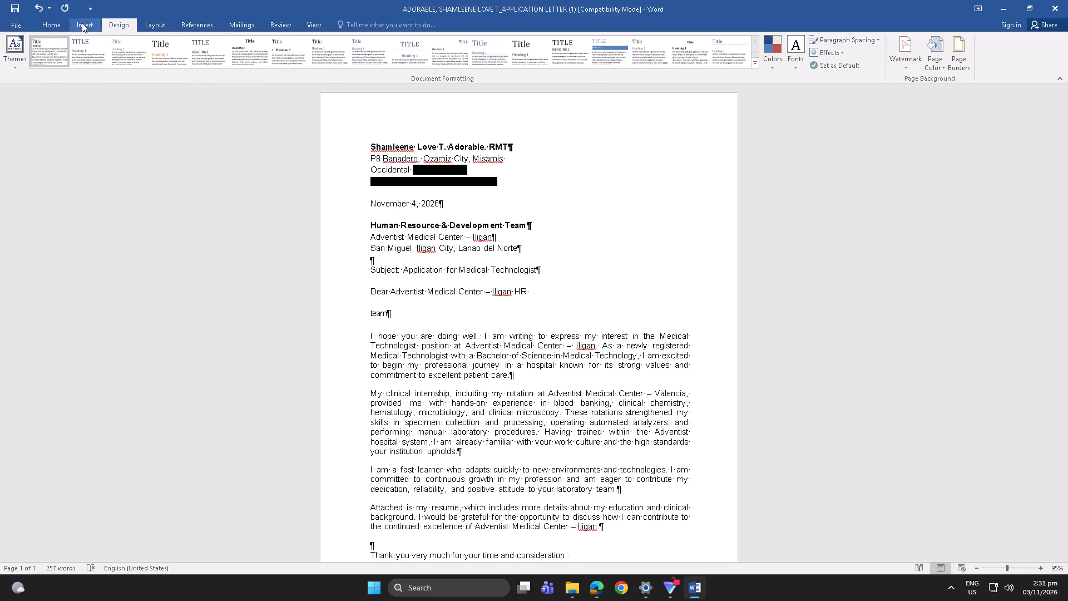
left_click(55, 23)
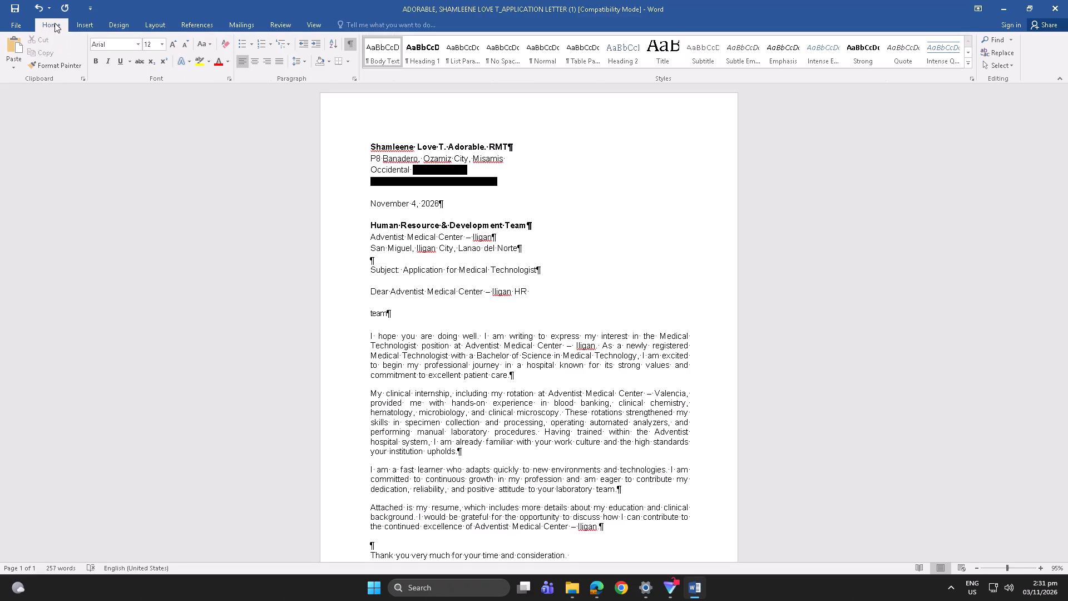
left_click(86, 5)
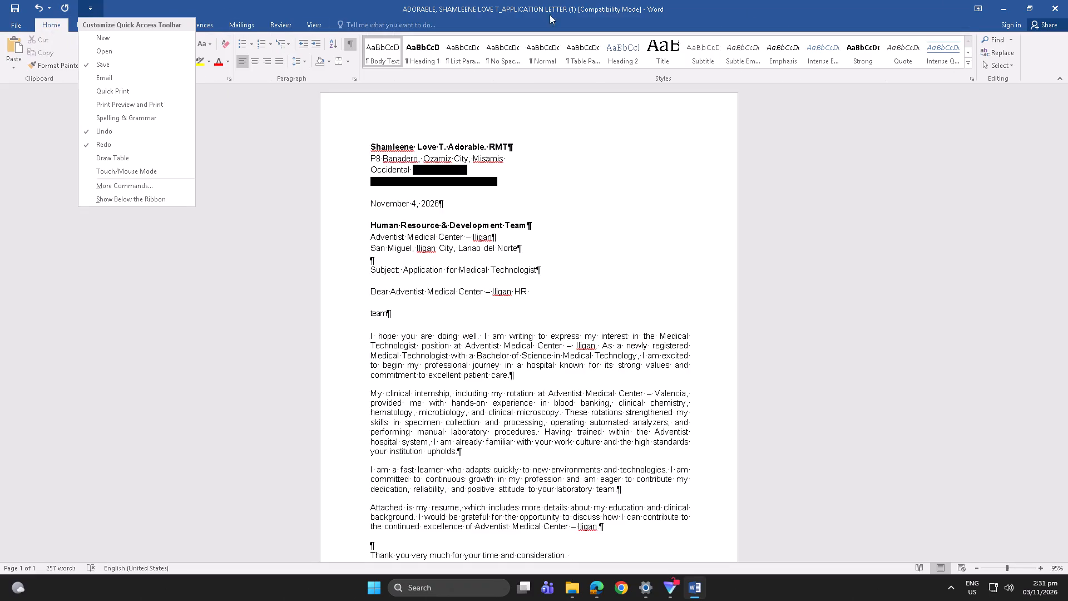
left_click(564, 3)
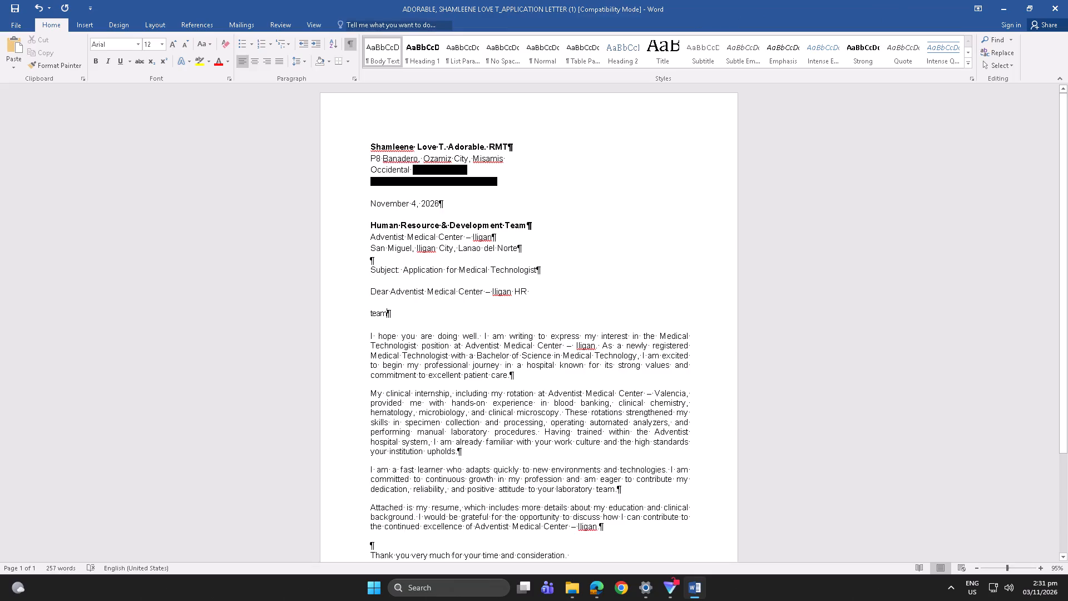
Display the ruler around the letter.
left_click(431, 22)
type("ruler")
key("Return")
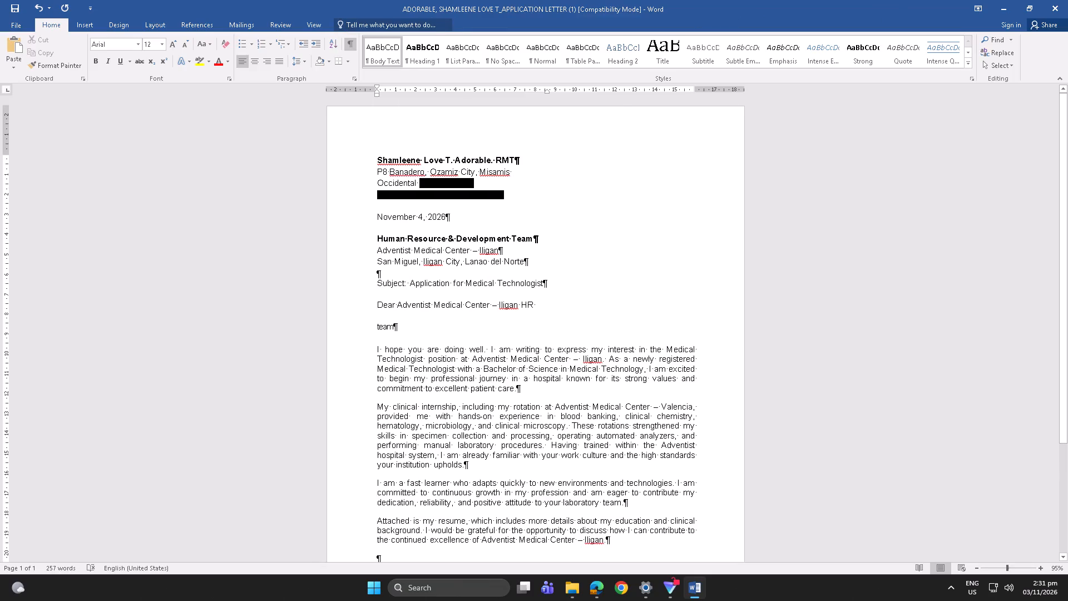
Try to extend the salutation line's width by placing and shifting tab stops on the ruler.
left_click_drag(614, 90, 623, 90)
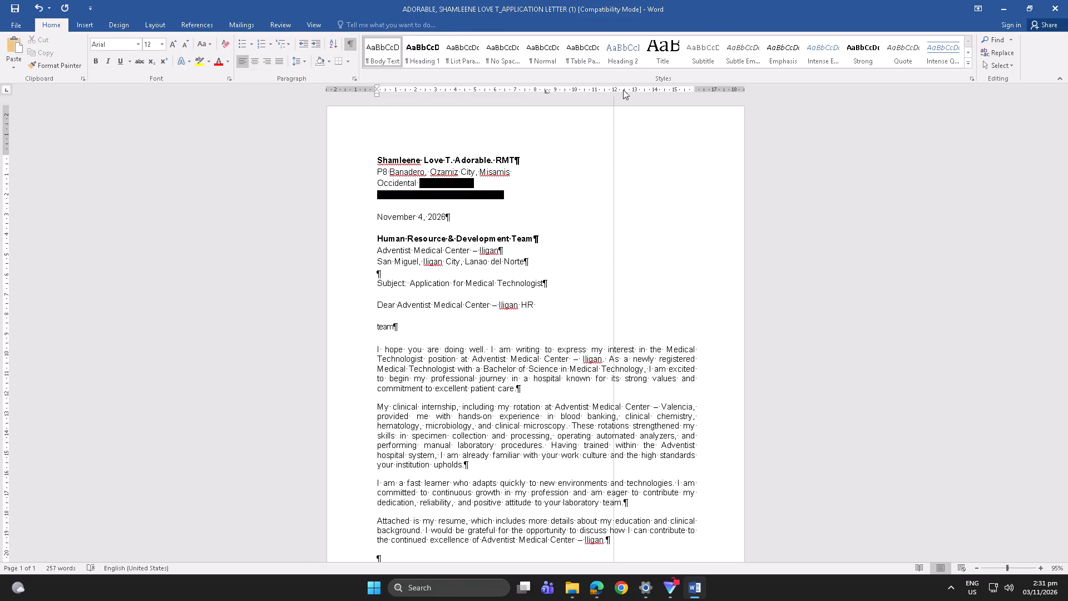
left_click_drag(623, 90, 680, 89)
left_click_drag(645, 91, 665, 91)
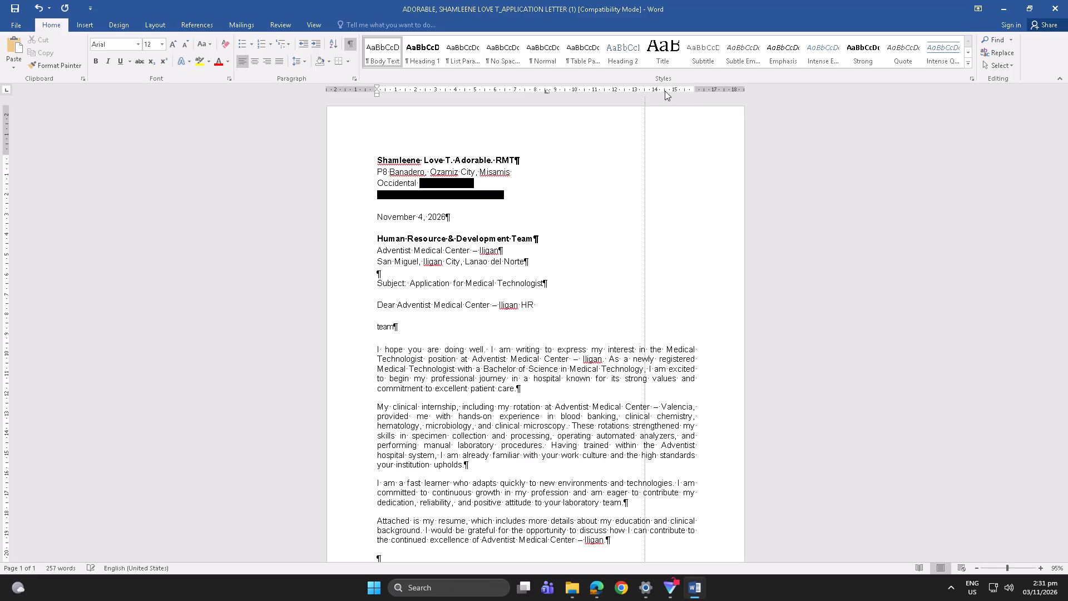
left_click_drag(665, 91, 683, 91)
left_click_drag(547, 92, 553, 92)
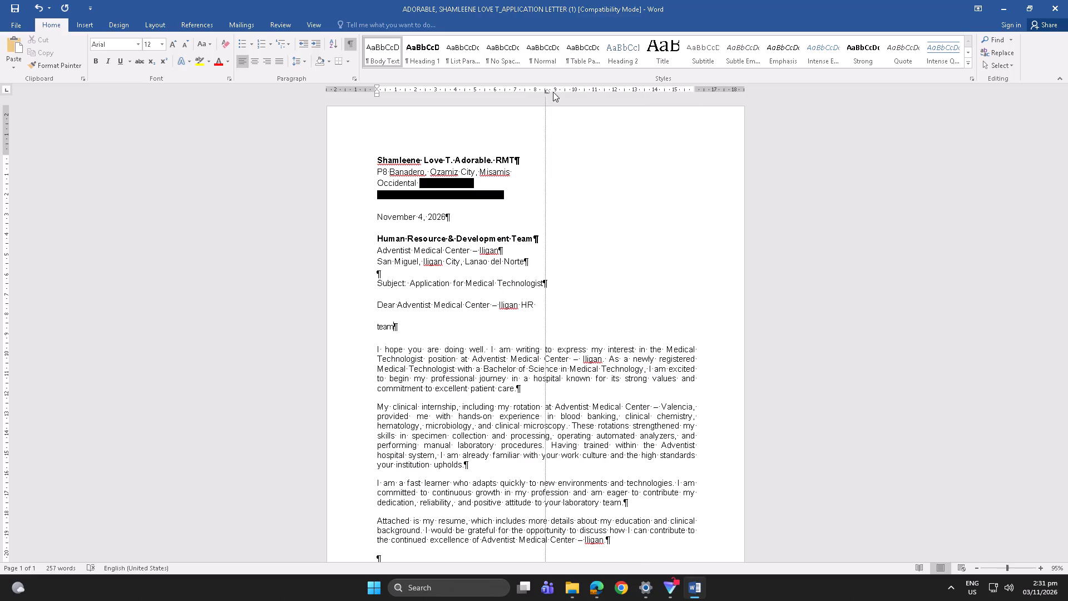
left_click_drag(553, 92, 609, 93)
left_click_drag(547, 90, 442, 106)
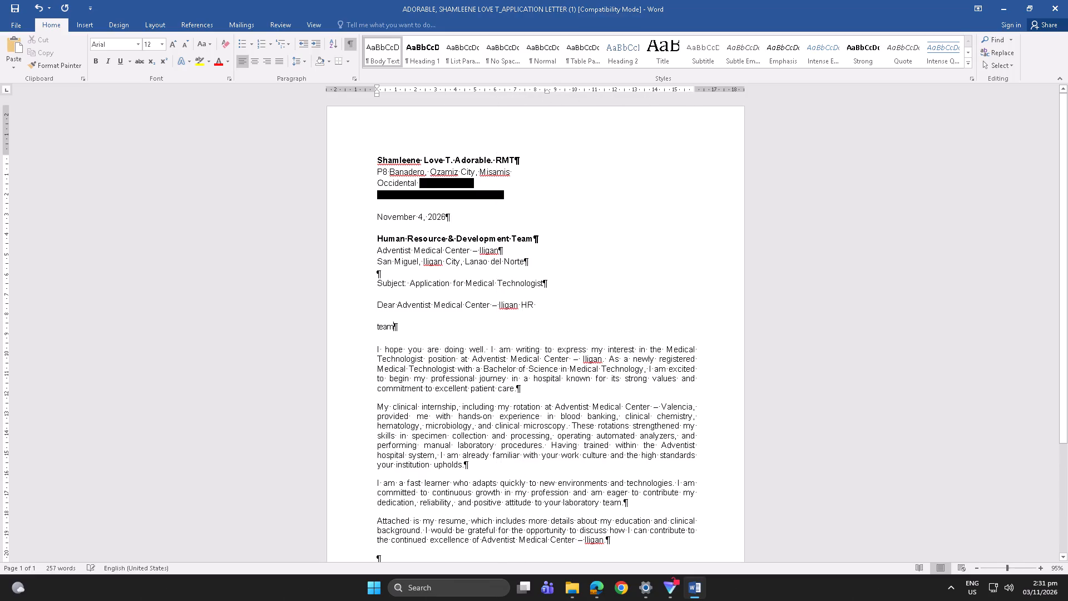
left_click_drag(671, 91, 689, 90)
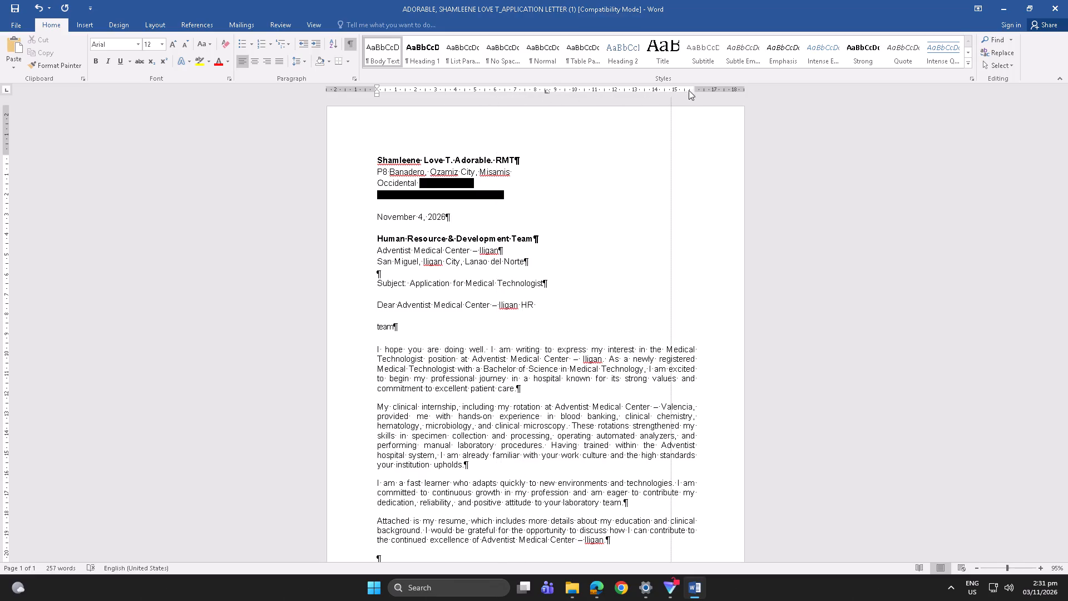
left_click_drag(689, 90, 693, 90)
left_click(547, 88)
left_click(536, 86)
left_click(510, 92)
left_click_drag(501, 91, 557, 92)
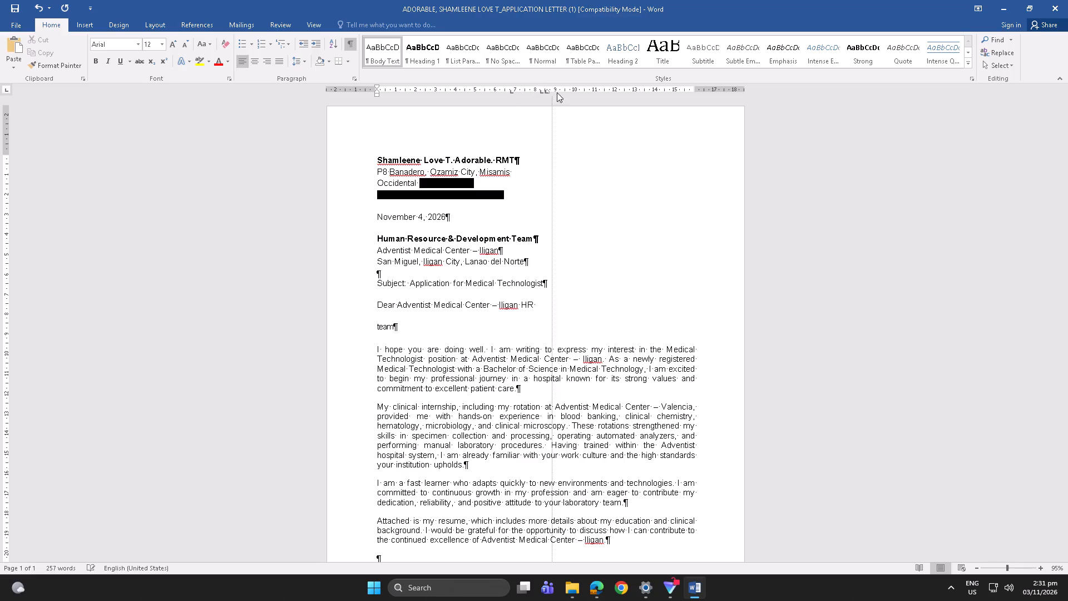
left_click_drag(557, 92, 742, 99)
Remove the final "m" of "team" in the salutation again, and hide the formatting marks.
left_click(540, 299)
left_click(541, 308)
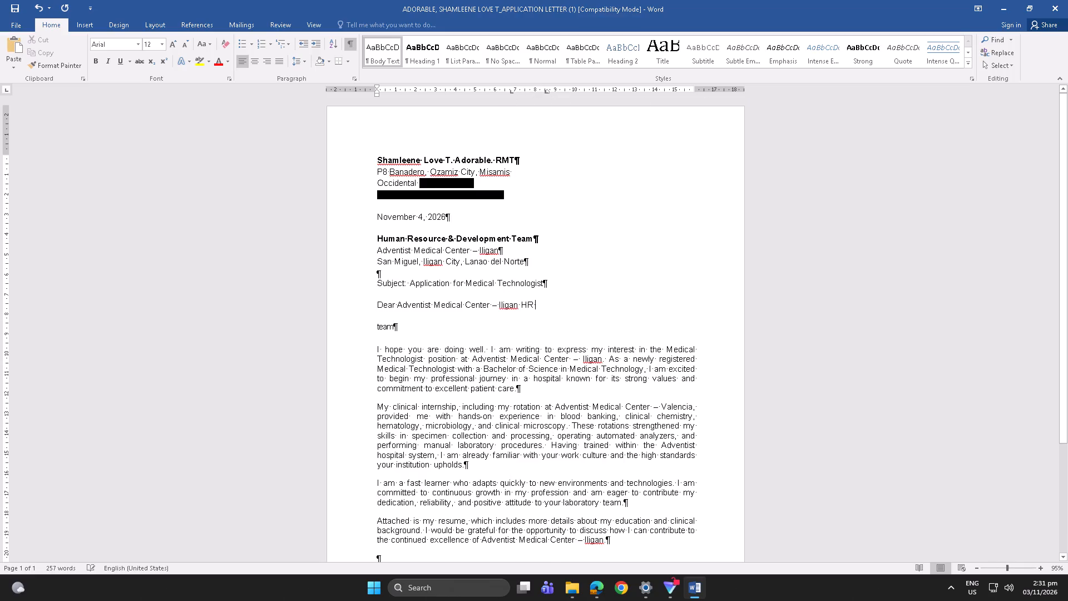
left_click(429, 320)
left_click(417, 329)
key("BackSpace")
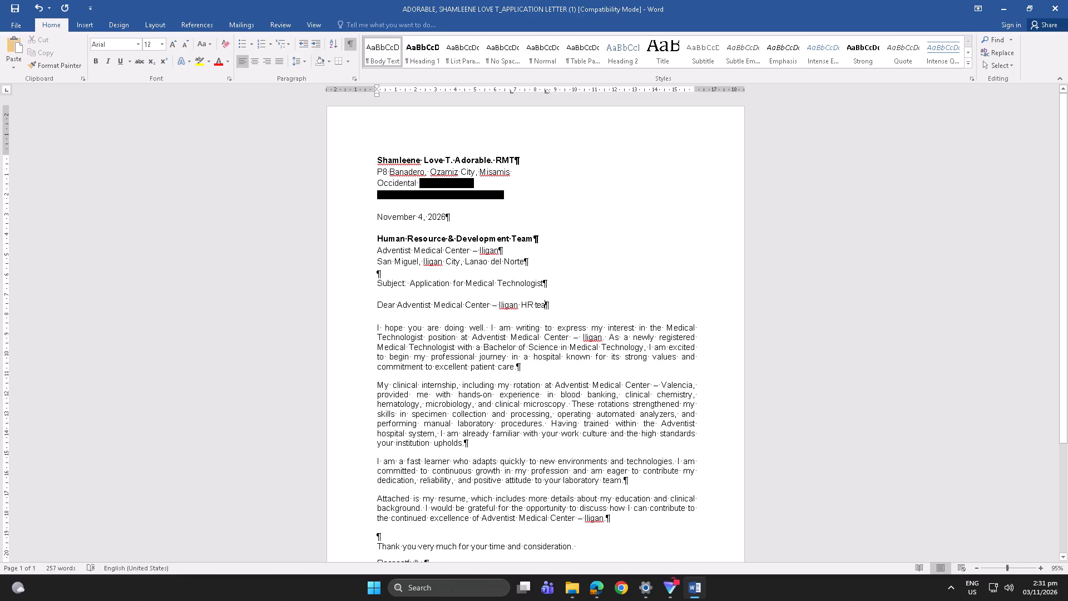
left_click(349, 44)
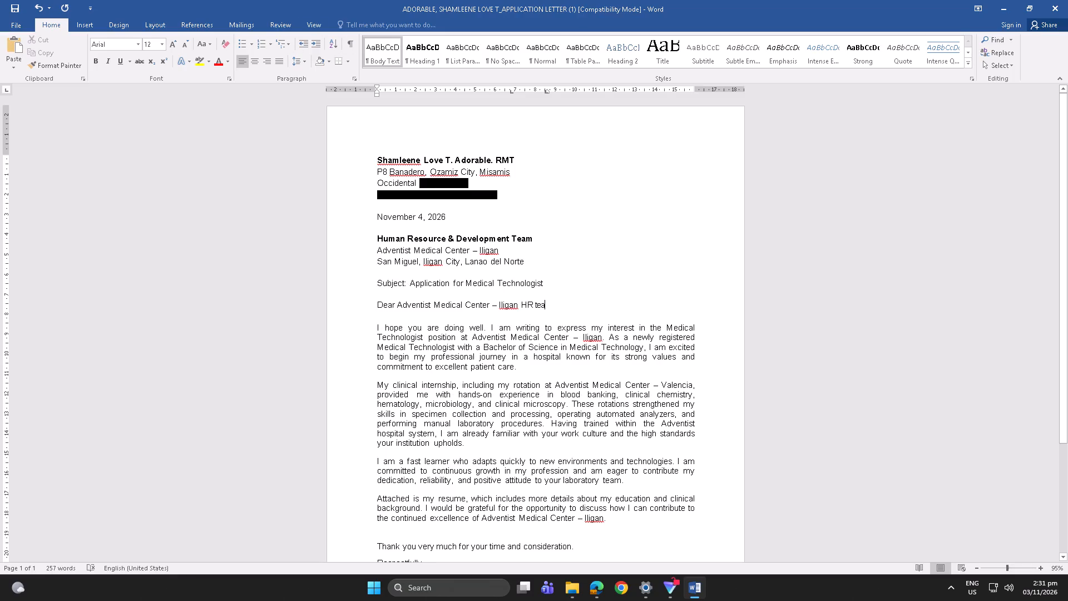
Widen the letter's text area by moving the right margin outward to about 17.5 cm on the ruler.
left_click_drag(695, 85, 747, 87)
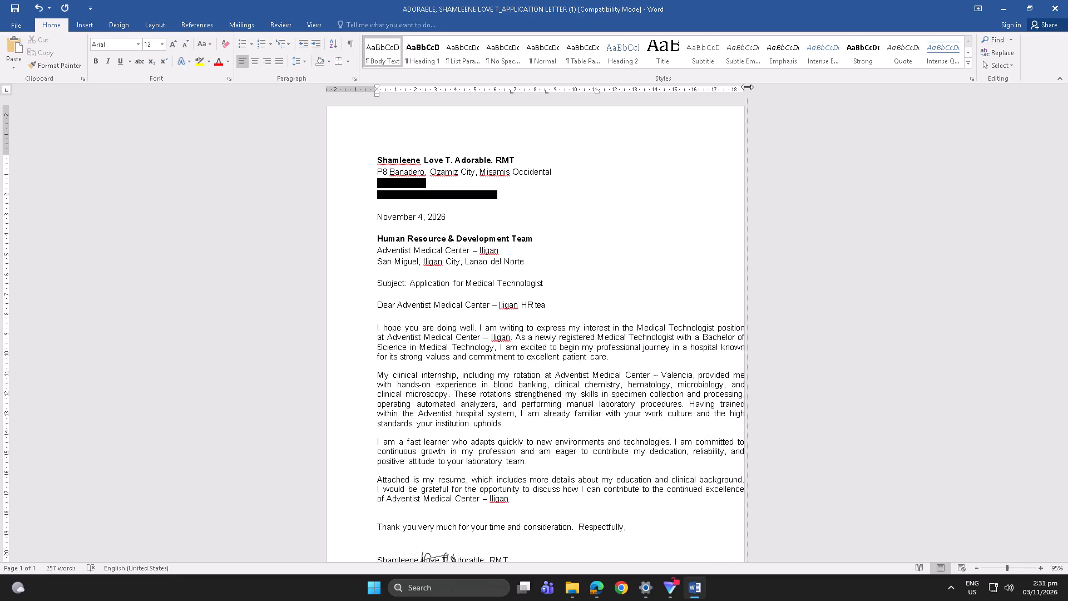
left_click_drag(747, 87, 728, 93)
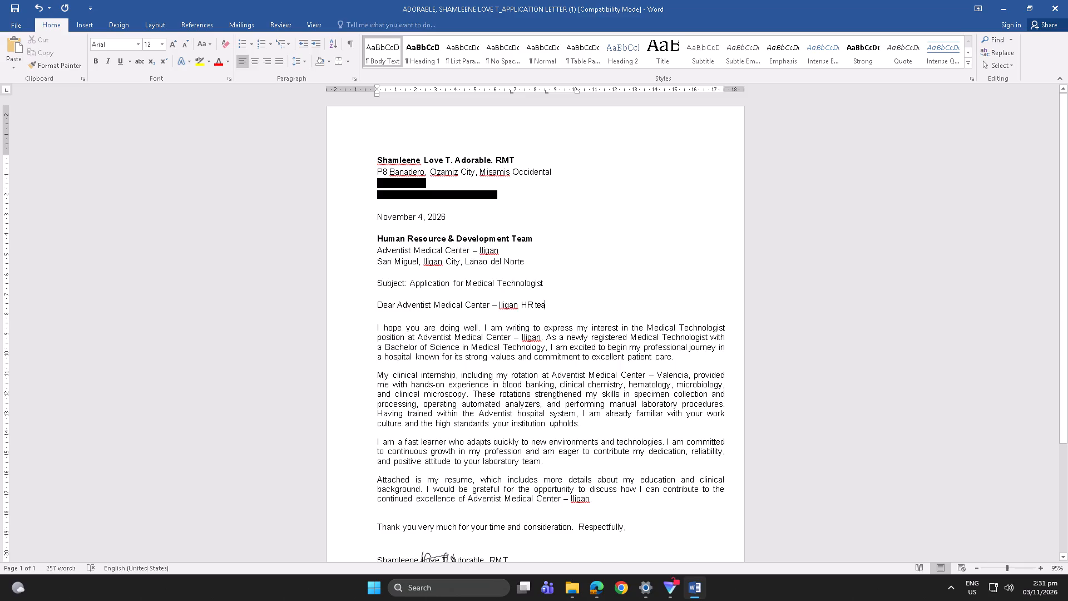
Complete the salutation by adding "m," so that it ends with "team,".
key("m")
key("comma")
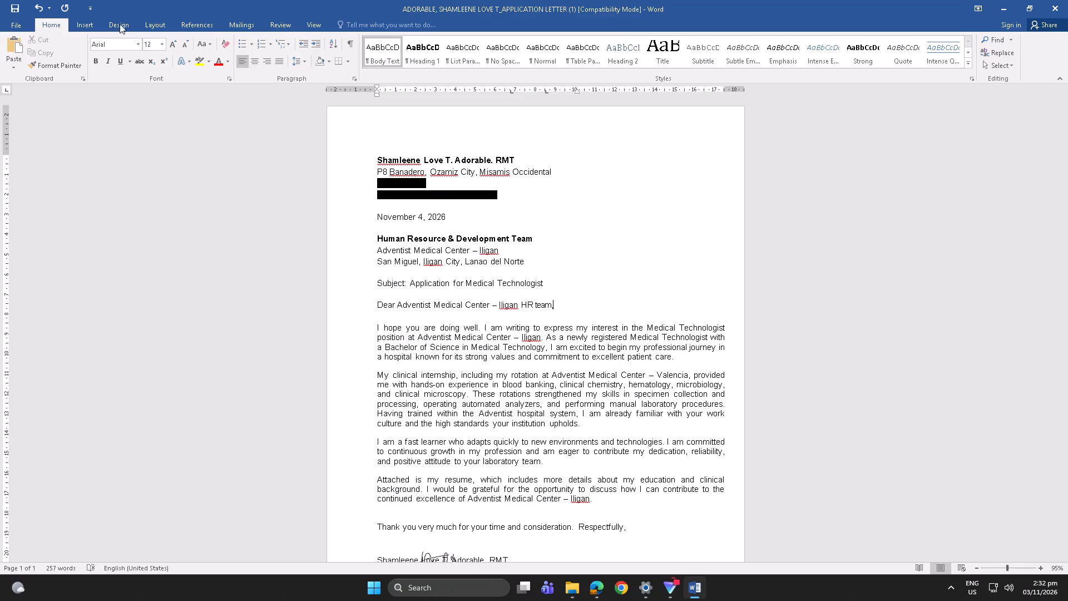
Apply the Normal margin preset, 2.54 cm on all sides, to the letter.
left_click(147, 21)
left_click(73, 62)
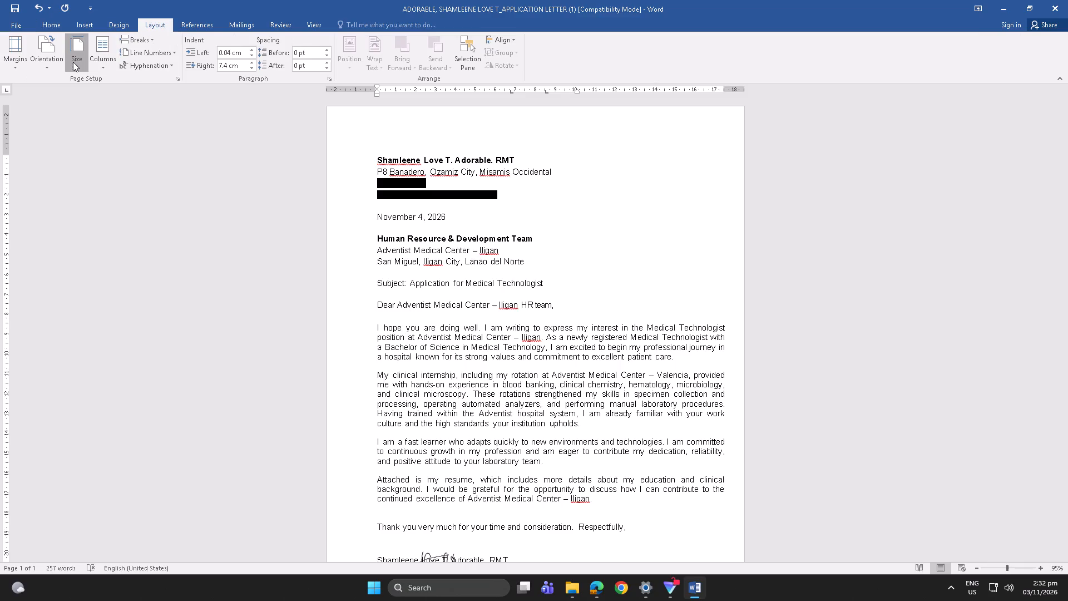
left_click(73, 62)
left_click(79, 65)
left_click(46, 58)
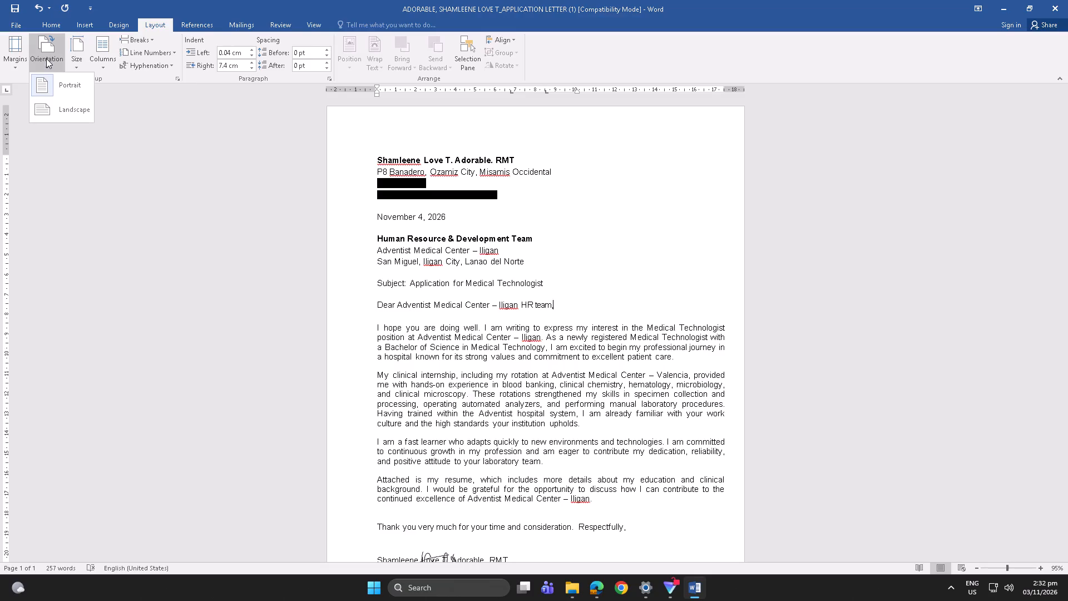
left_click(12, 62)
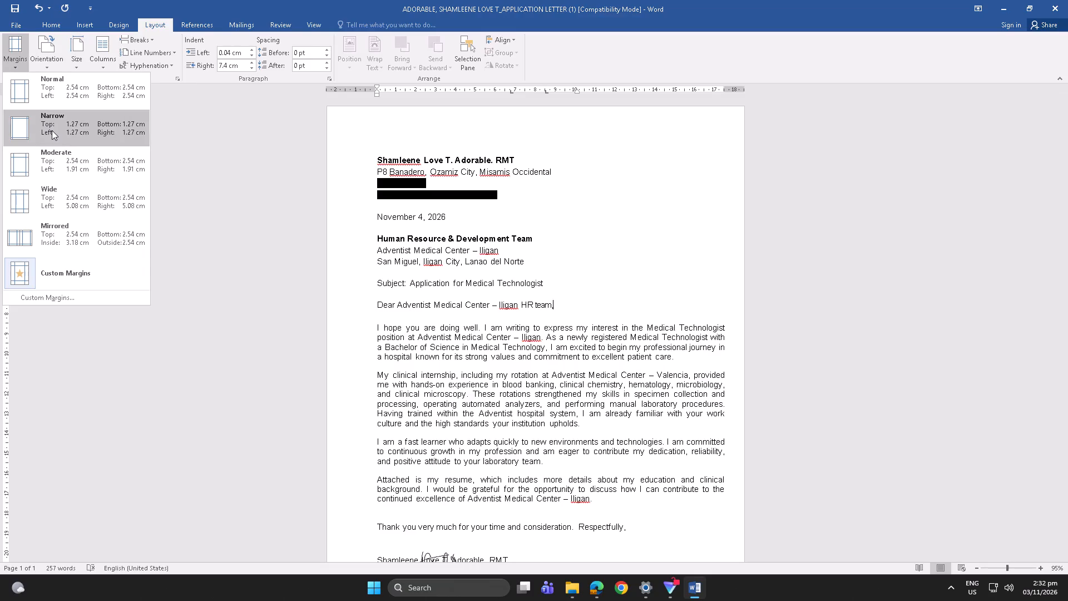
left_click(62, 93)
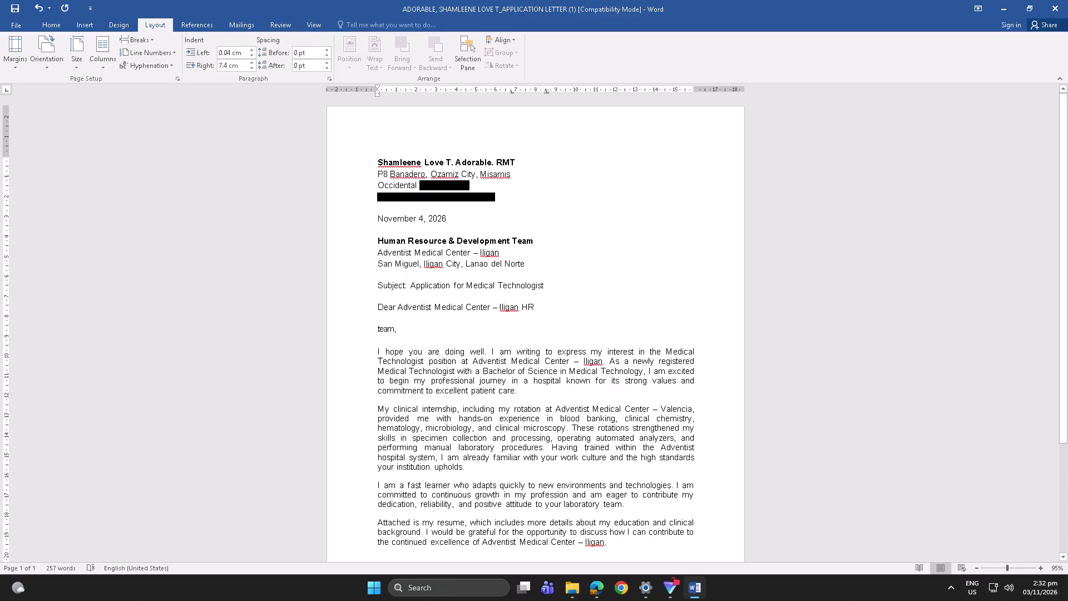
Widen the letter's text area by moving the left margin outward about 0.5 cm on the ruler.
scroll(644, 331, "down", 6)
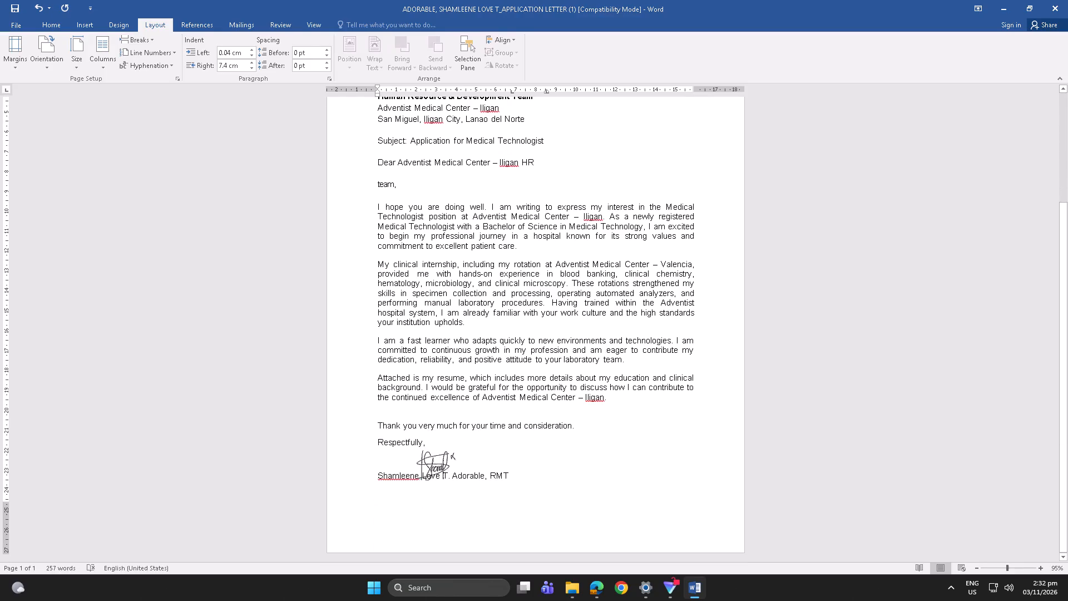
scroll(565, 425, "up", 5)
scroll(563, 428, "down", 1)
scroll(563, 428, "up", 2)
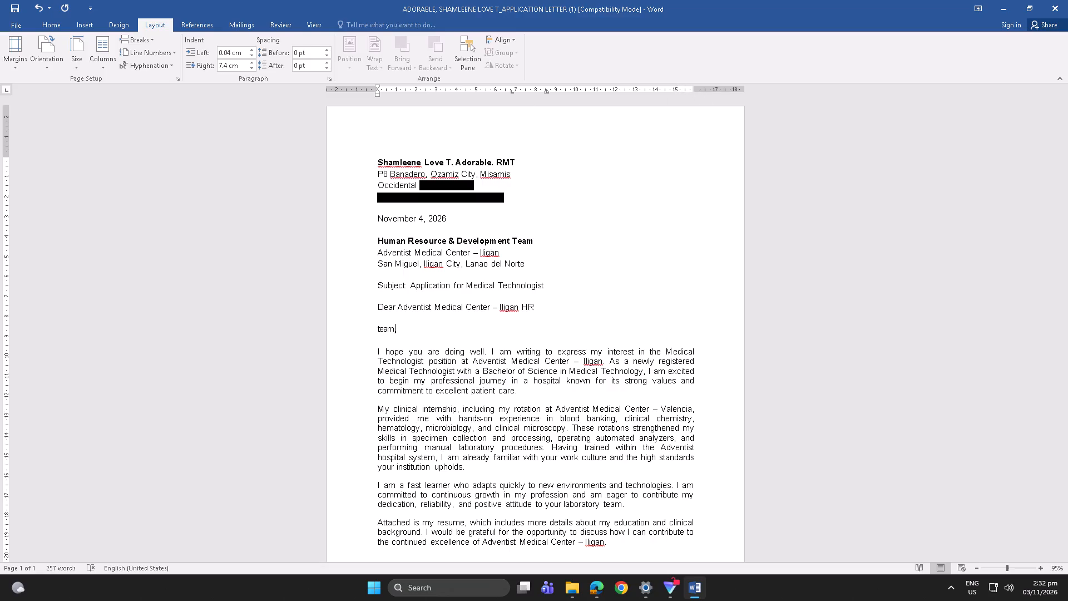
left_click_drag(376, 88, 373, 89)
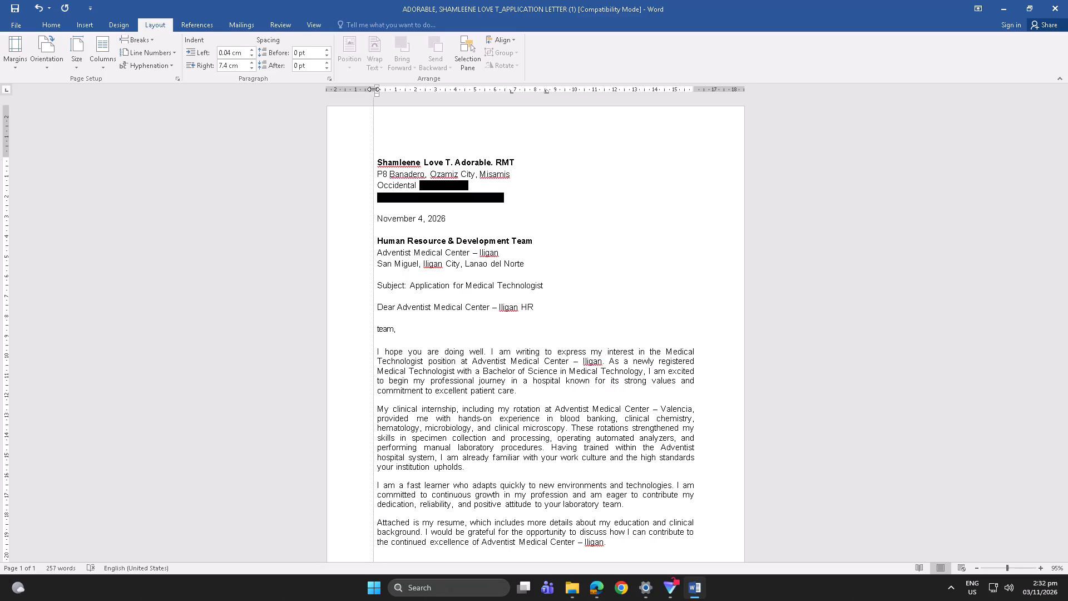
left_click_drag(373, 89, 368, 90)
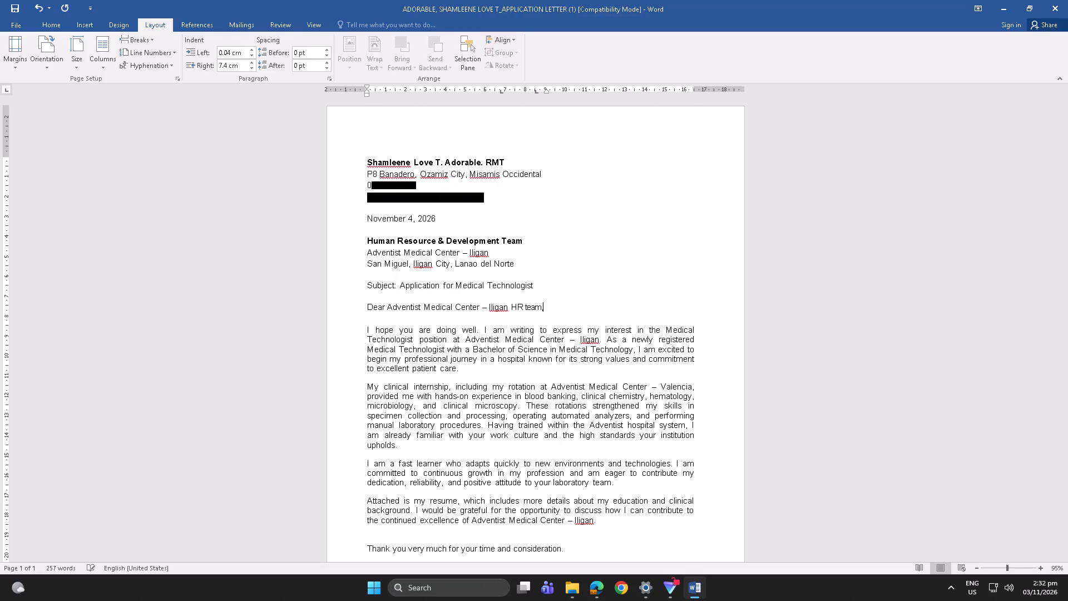
Apply the Narrow margin preset, 1.27 cm on all sides, to the letter.
left_click(8, 49)
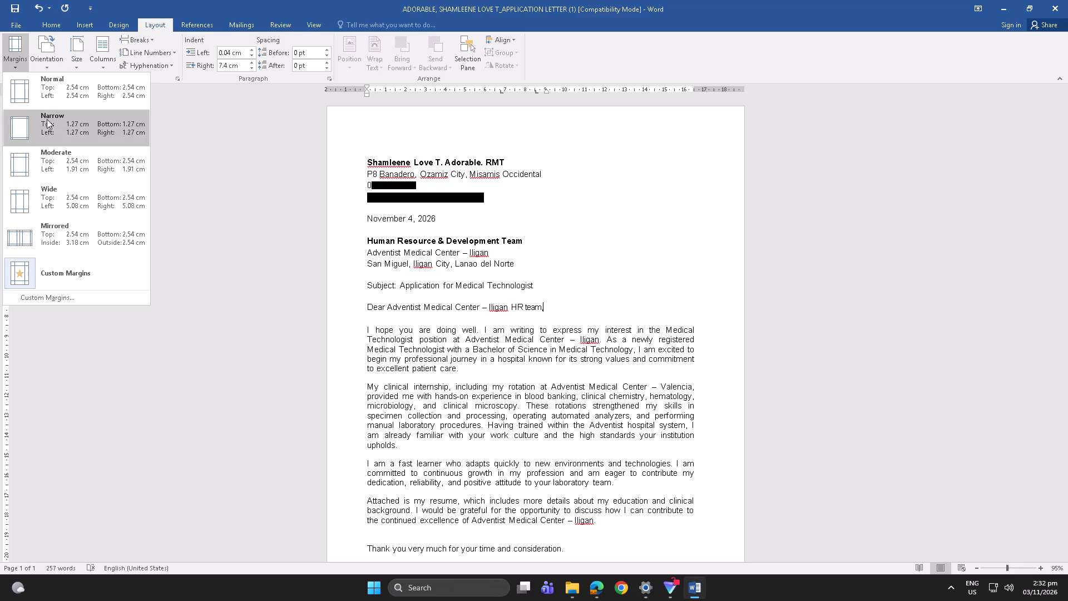
left_click(47, 124)
Reposition the signature image over the middle of the applicant's printed name at the end of the letter.
scroll(931, 379, "up", 2)
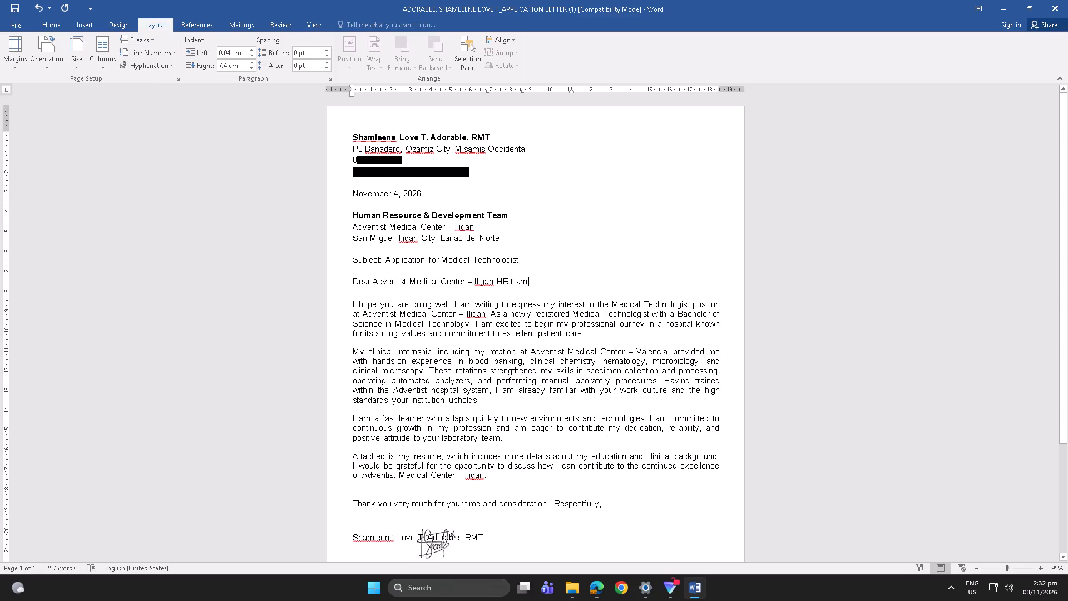
scroll(926, 382, "up", 3)
scroll(906, 377, "down", 5)
scroll(898, 367, "up", 2)
scroll(898, 367, "down", 2)
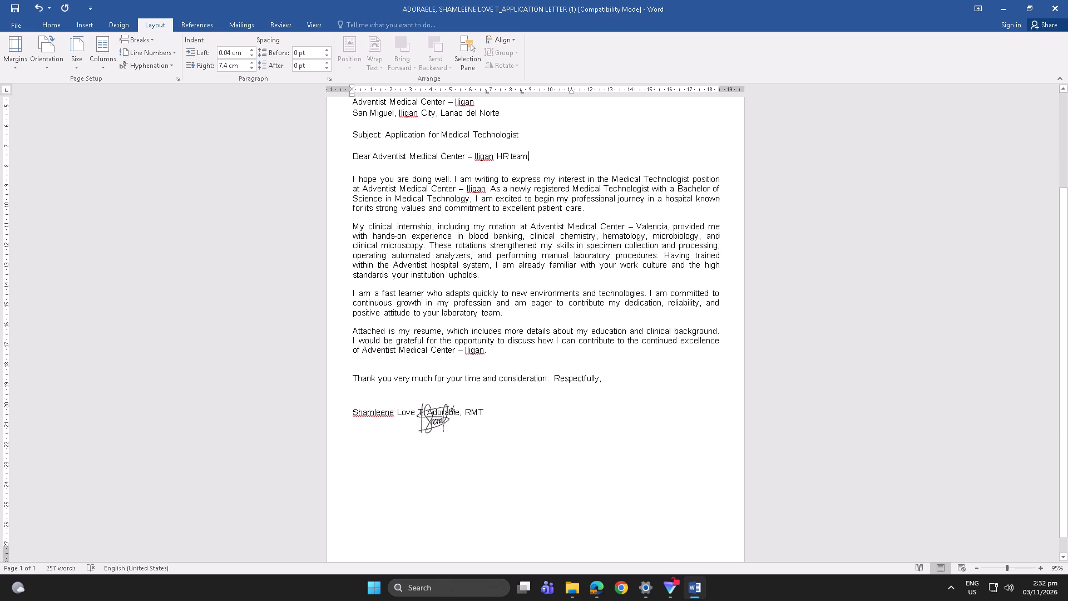
scroll(894, 367, "down", 1)
left_click(419, 391)
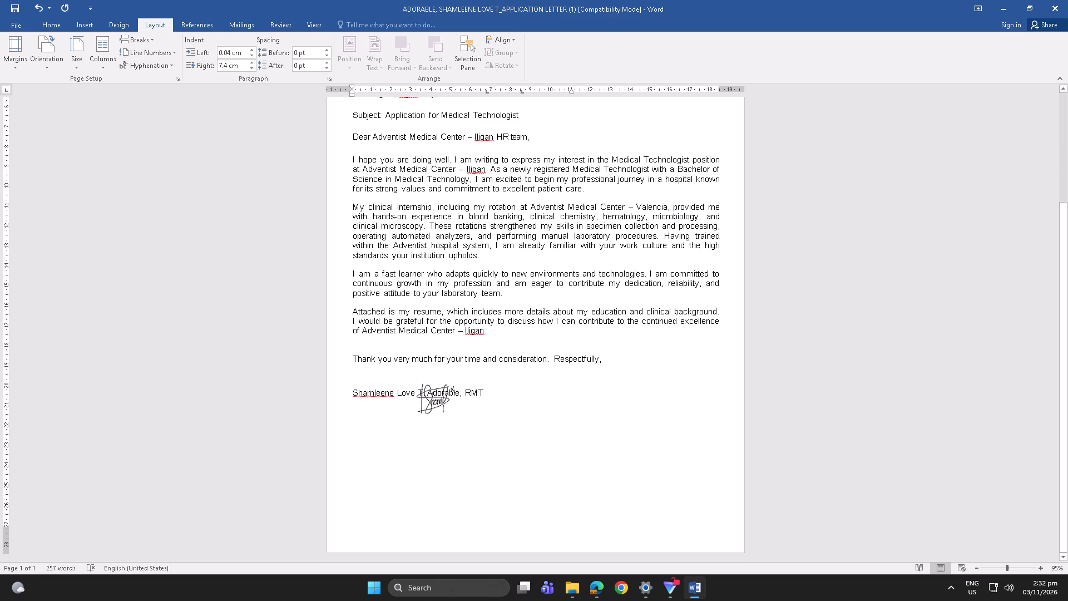
left_click_drag(432, 403, 411, 378)
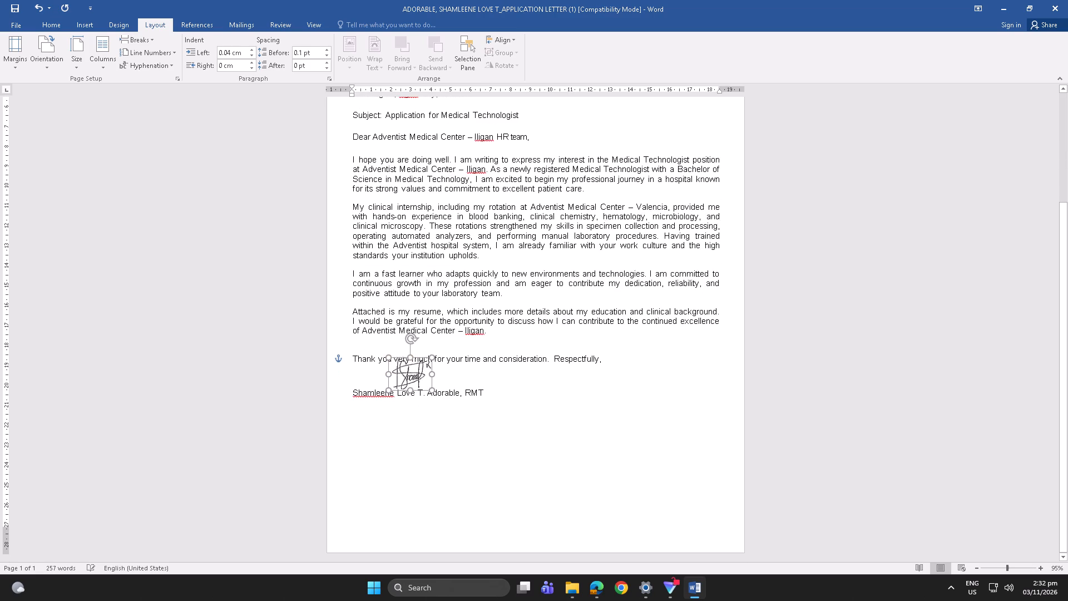
left_click_drag(411, 378, 403, 390)
left_click(501, 457)
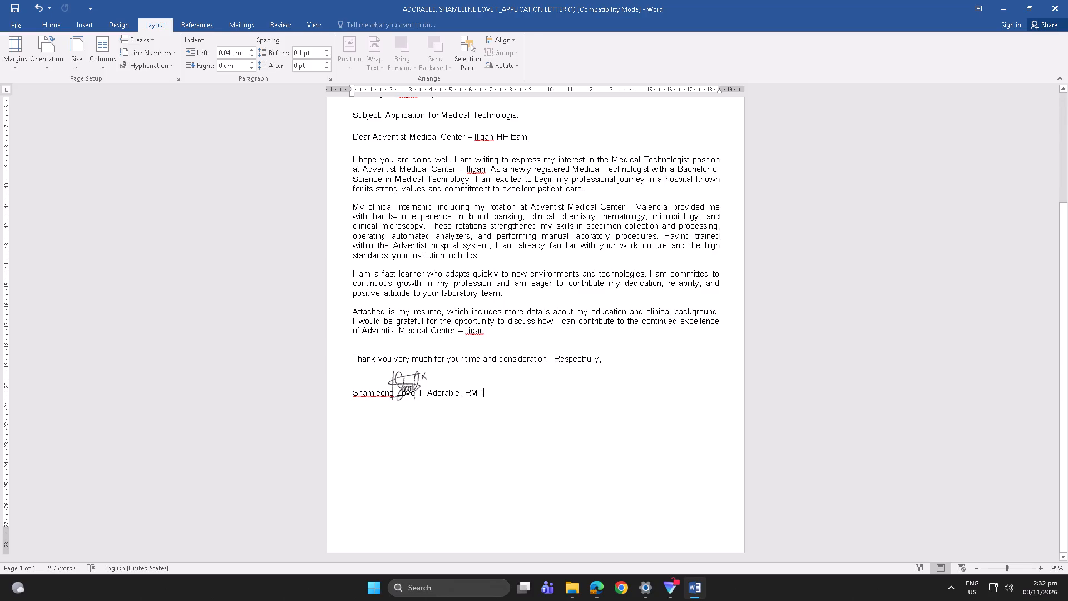
left_click_drag(411, 373, 417, 374)
left_click(597, 486)
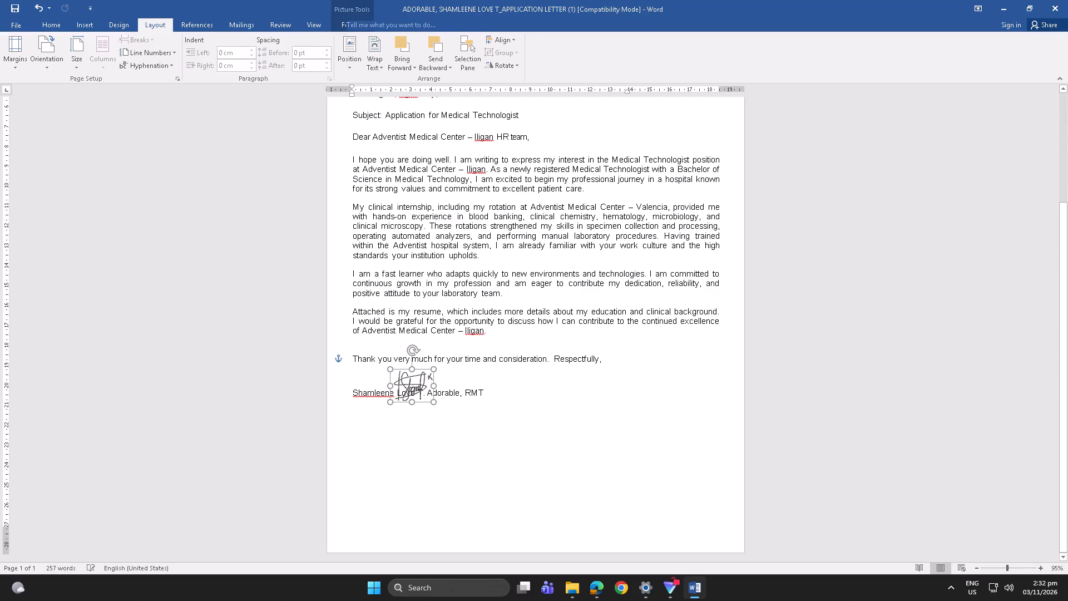
Check the whole letter's layout, save it, and close the document.
scroll(722, 501, "up", 5)
scroll(877, 442, "down", 1)
scroll(883, 442, "up", 2)
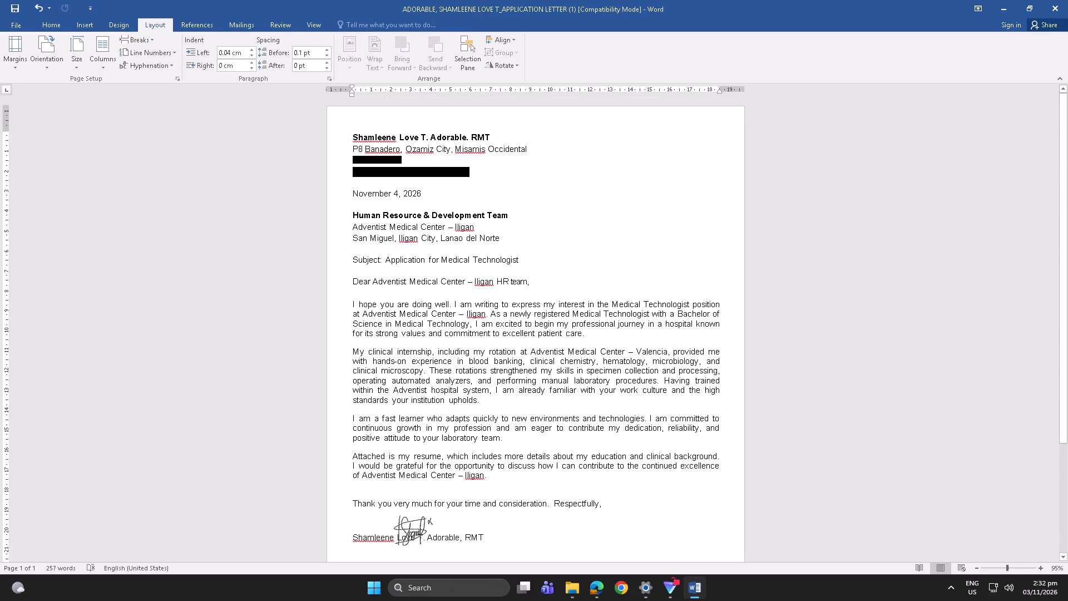
scroll(884, 442, "up", 1)
scroll(884, 442, "down", 1)
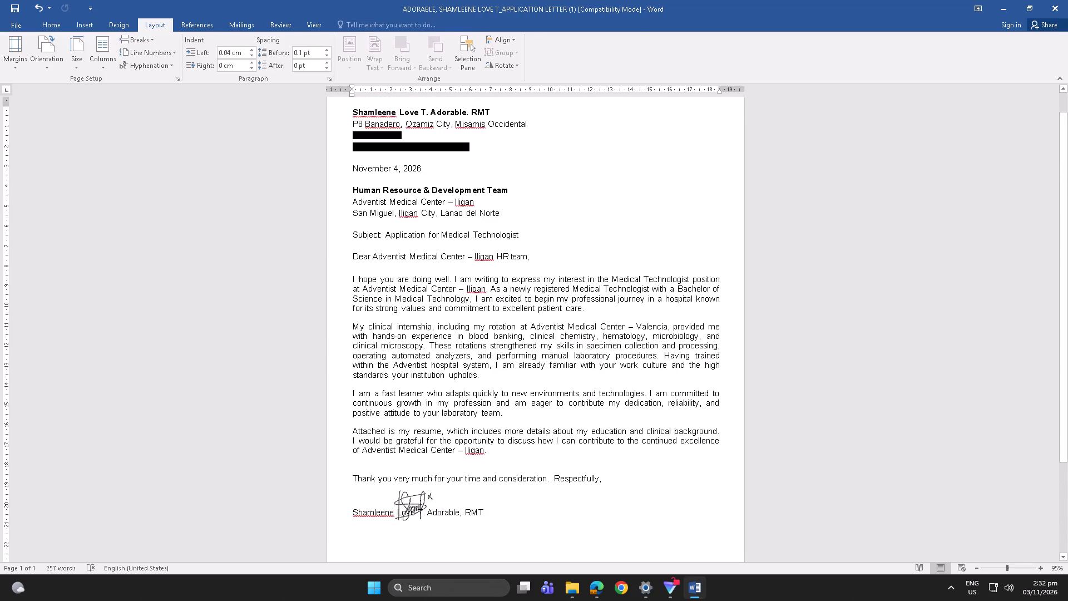
key("ctrl+s")
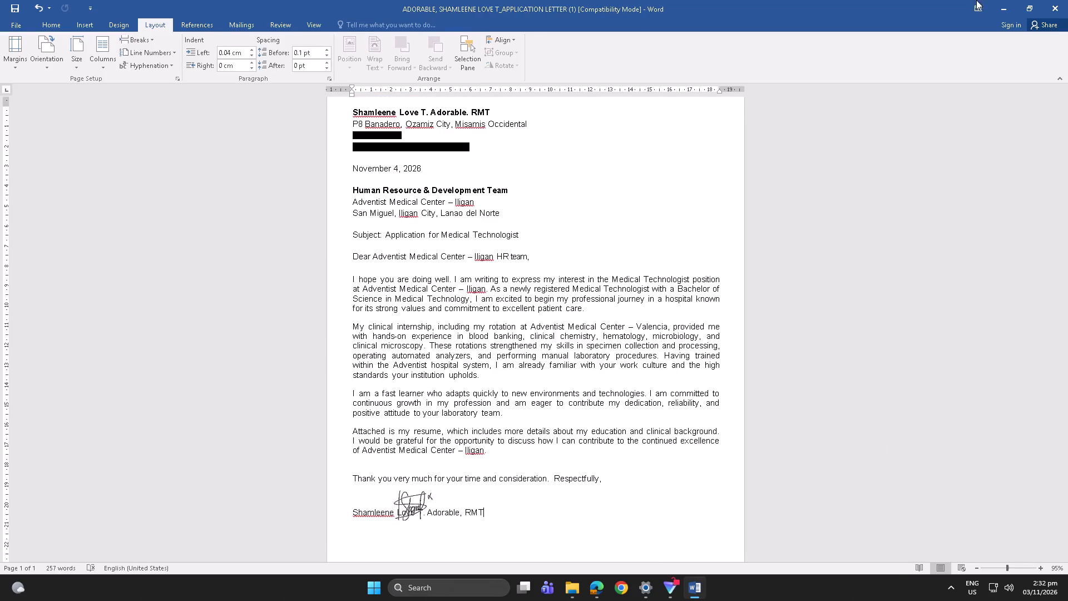
left_click(1067, 0)
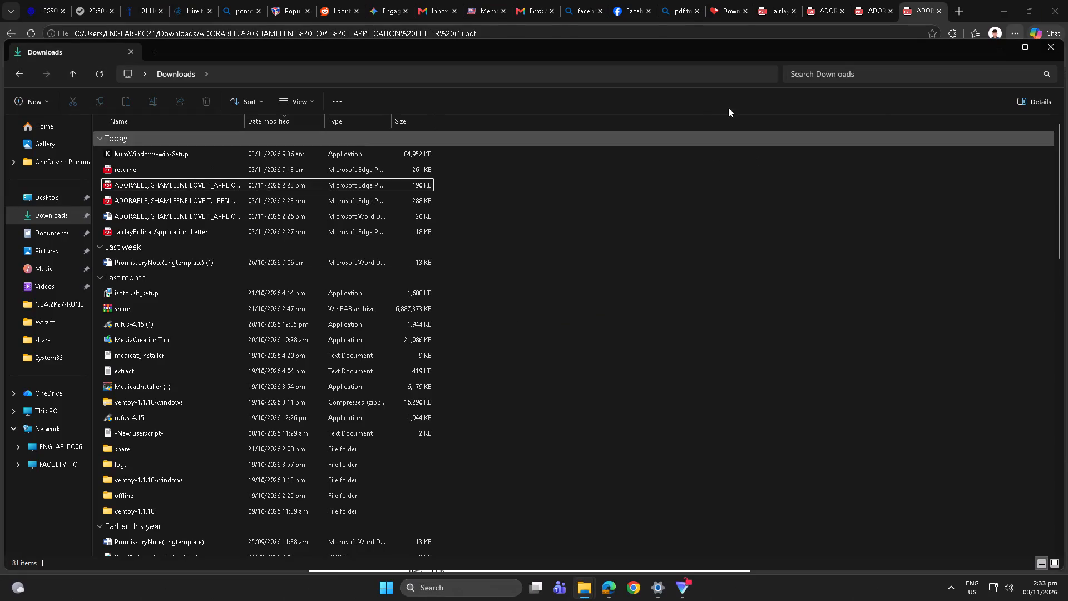
Refresh the Downloads folder and rename the newly saved Word application letter, removing the " (1)" suffix.
key("F5")
left_click(332, 154)
right_click(332, 154)
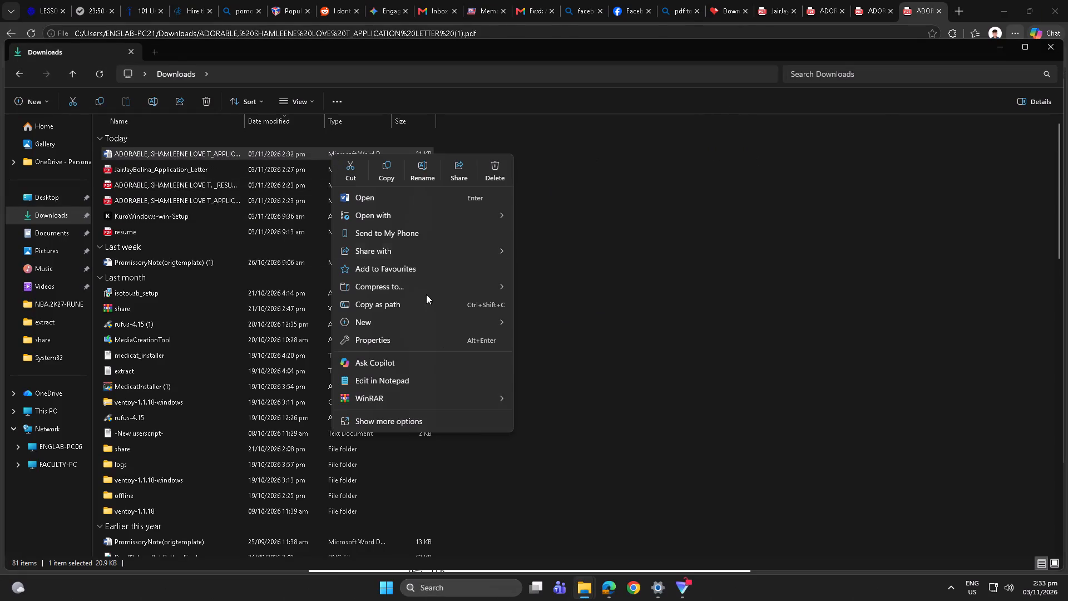
left_click(418, 417)
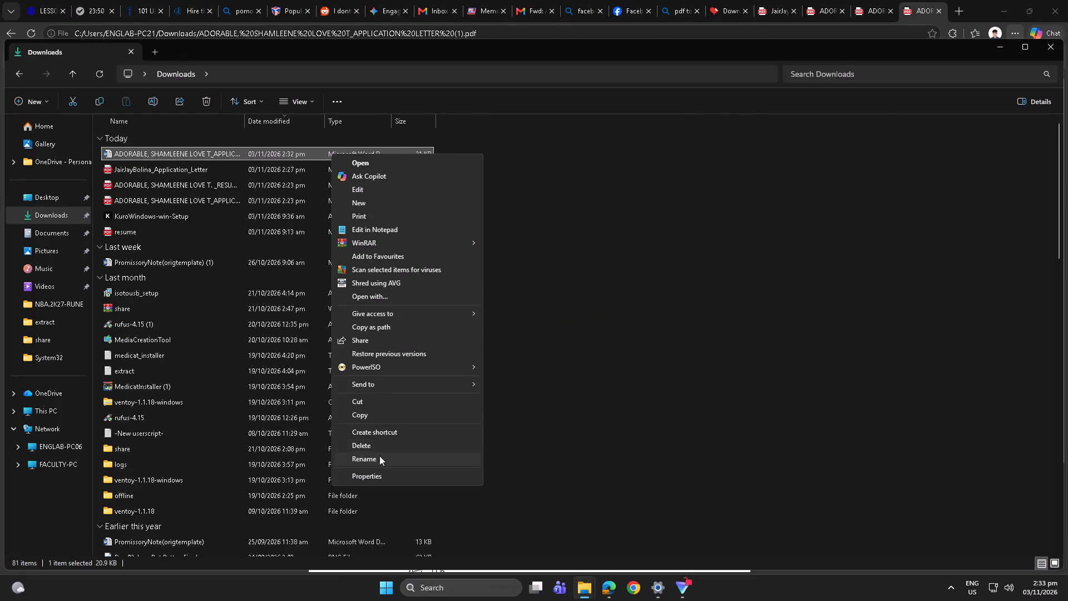
left_click(379, 456)
key("Right")
key("BackSpace")
key("BackSpace")
key("BackSpace")
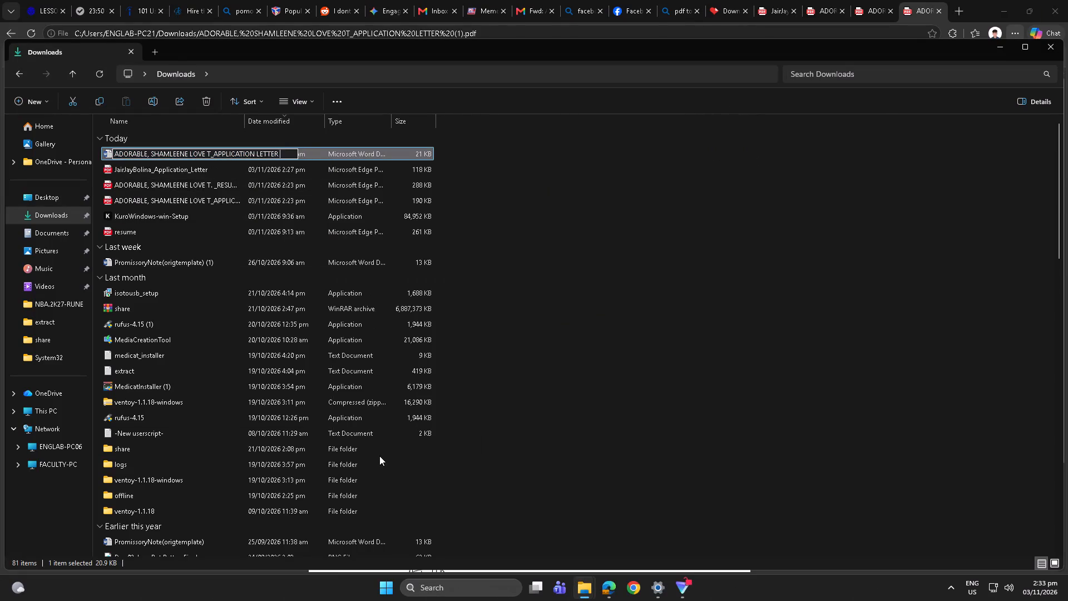
key("BackSpace")
key("Return")
Delete the three adjacent PDFs dated today in Downloads: the two application letters and the Medical Technologist applicant's resume.
left_click(171, 177)
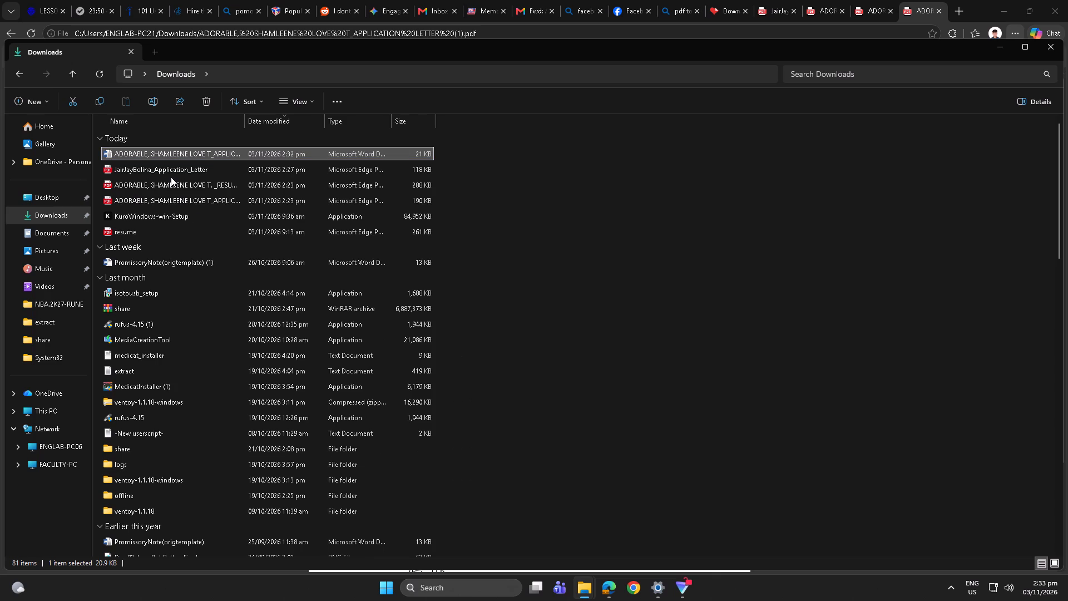
left_click(169, 172)
key("ctrl+shift+Down")
key("ctrl+shift+Down")
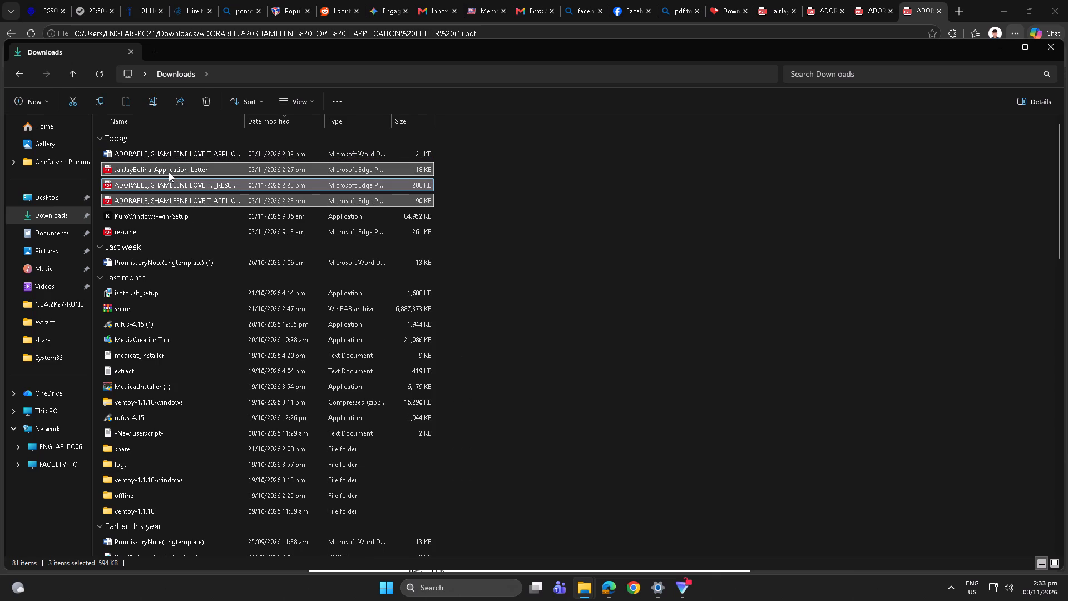
key("Delete")
Open the resume PDF from Downloads to check its content, and delete that file from the folder.
key("Down")
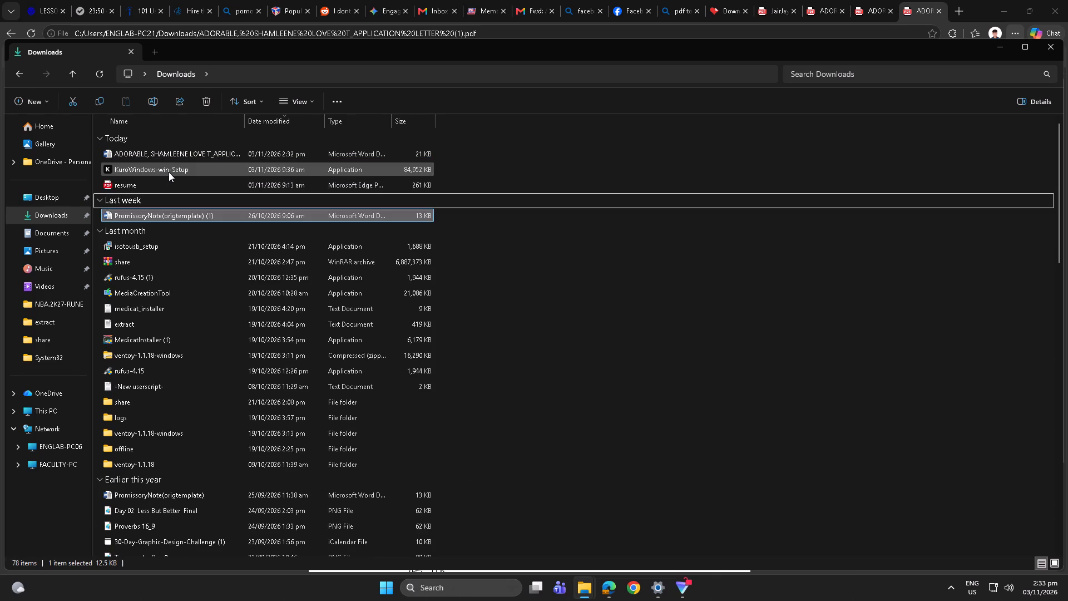
key("Up")
key("Up")
key("Down")
key("Return")
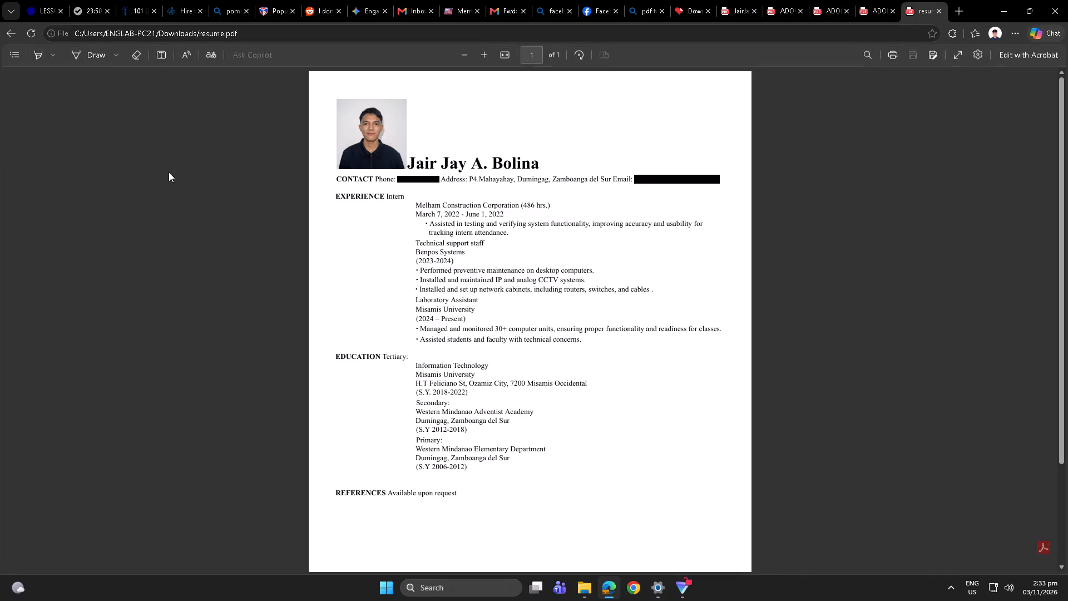
key("alt+Tab")
key("Delete")
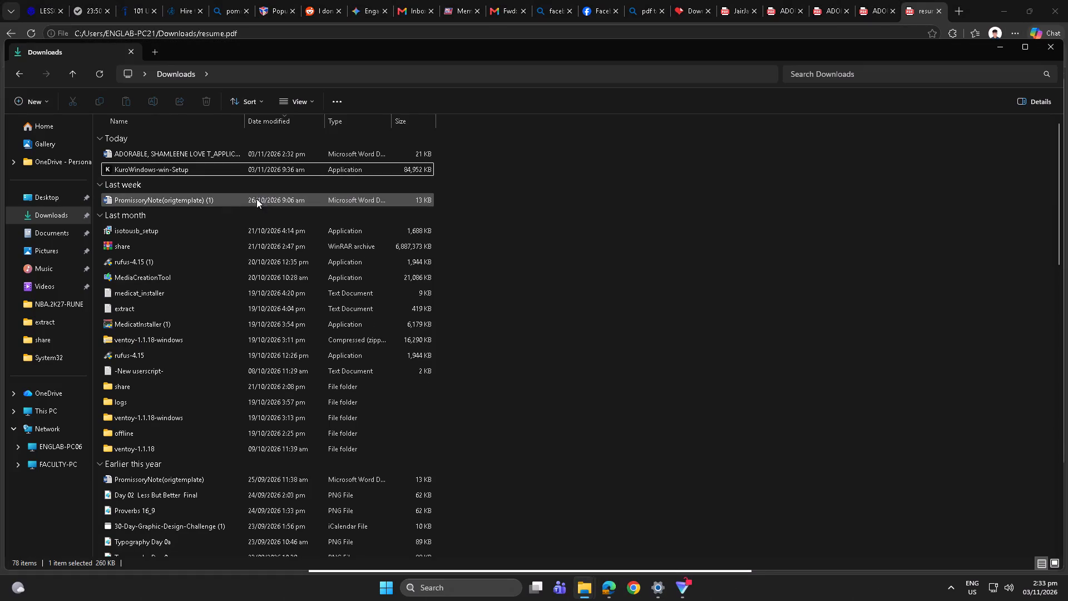
Return to iLovePDF's Word to PDF converter in the browser and start choosing a Word file from Downloads.
left_click(684, 0)
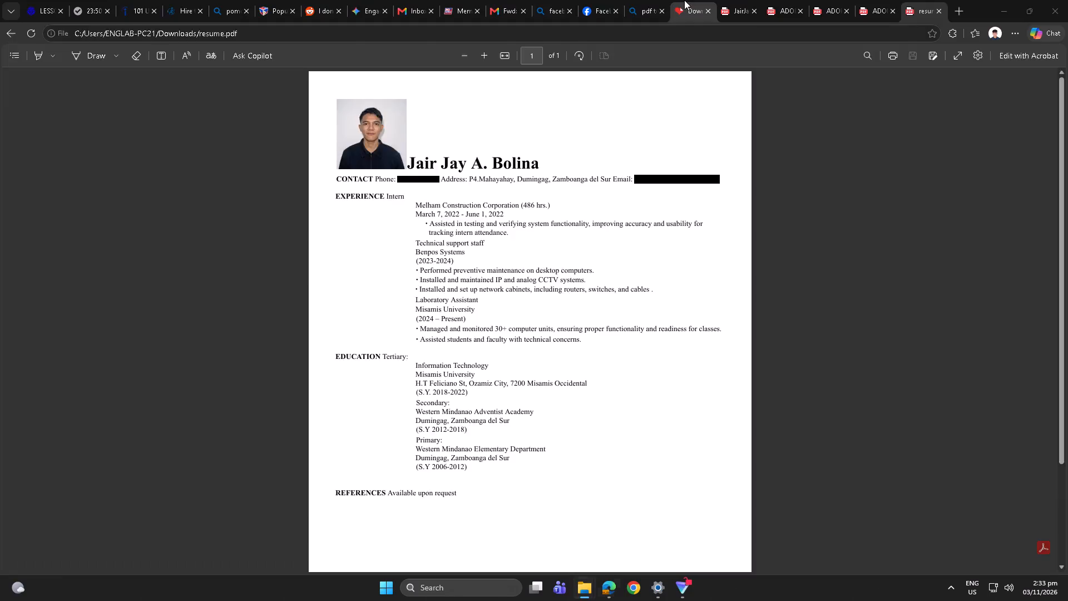
left_click(416, 154)
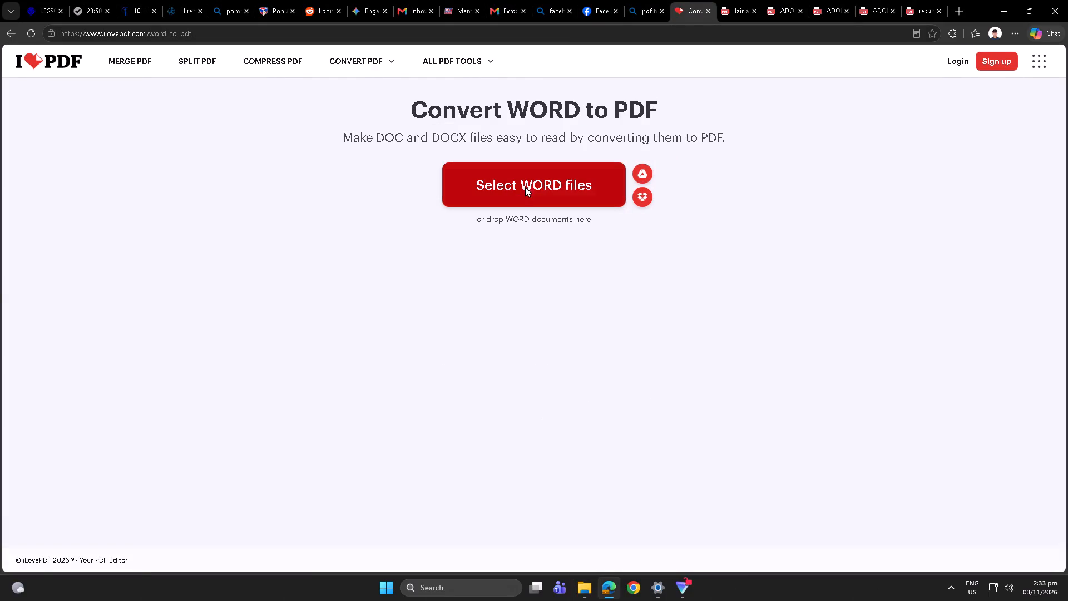
left_click(525, 187)
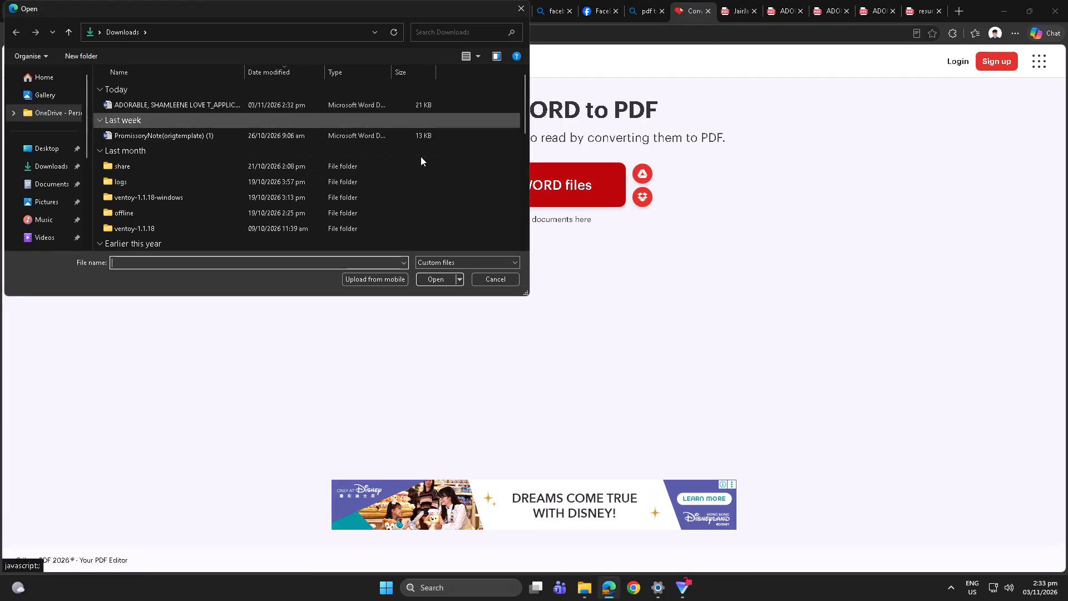
Upload today's Word application letter from Downloads and convert it to PDF.
double_click(235, 110)
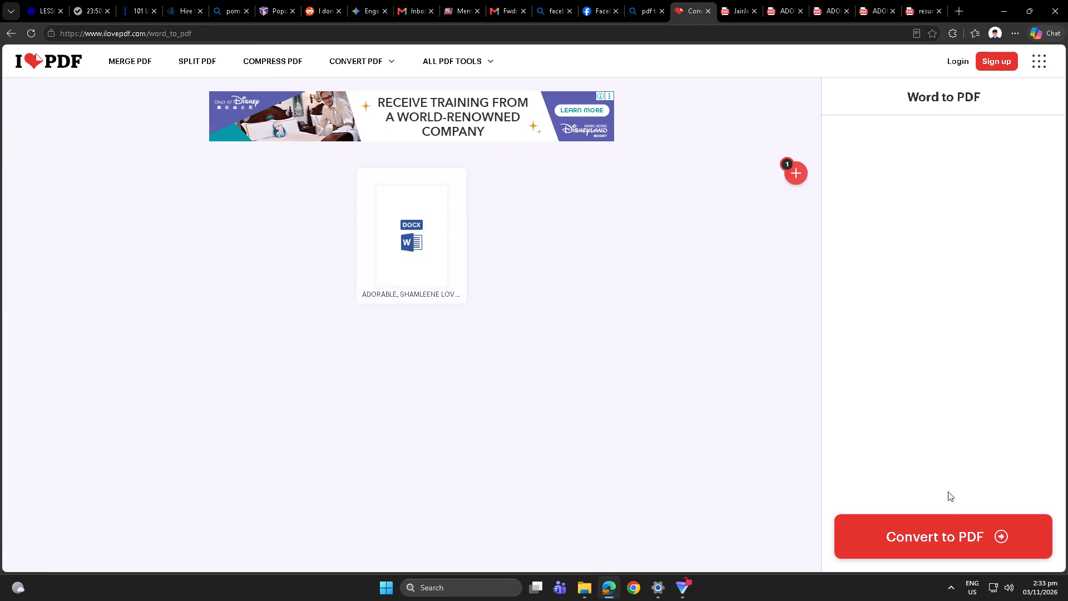
left_click(953, 519)
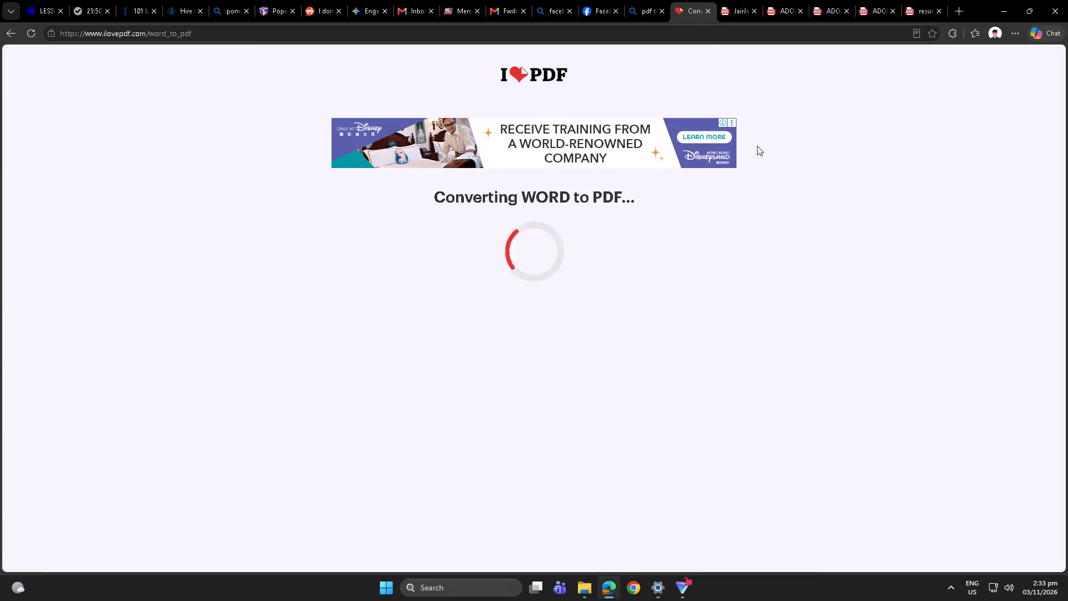
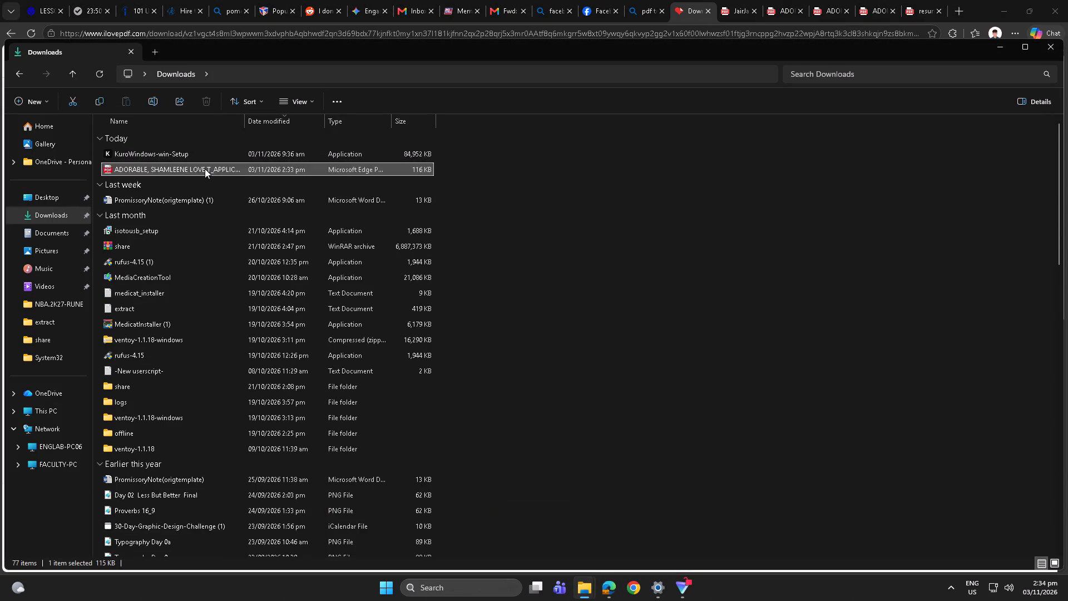
Delete the application PDF dated today from the Downloads folder and minimise all windows to show the desktop.
key("Delete")
left_click(1067, 600)
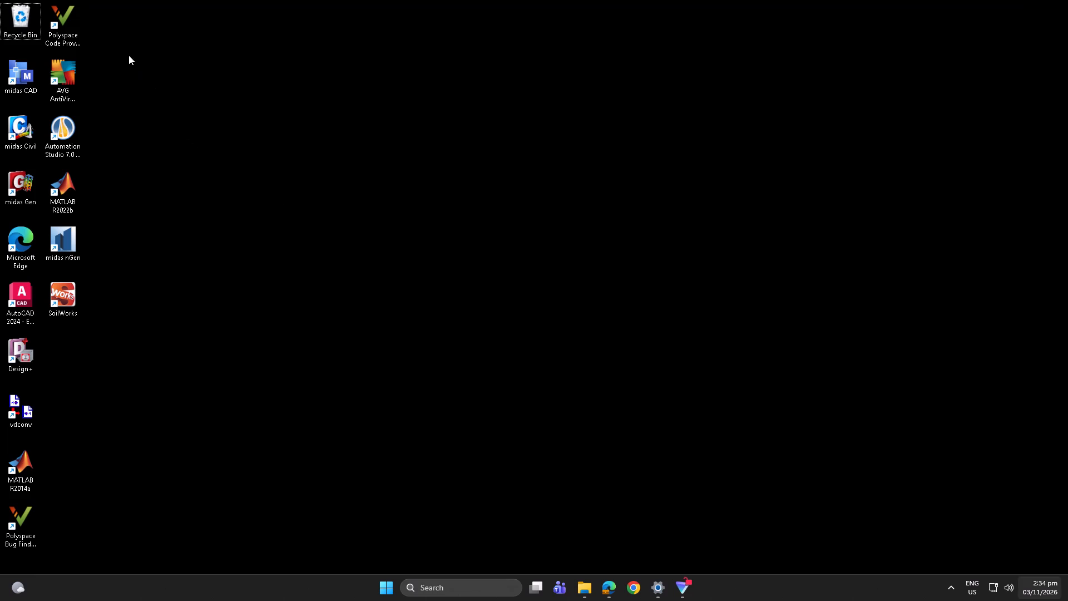
Empty the Recycle Bin permanently, granting administrator permission for all current items, and minimize the deletion progress window.
left_click(26, 23)
right_click(26, 23)
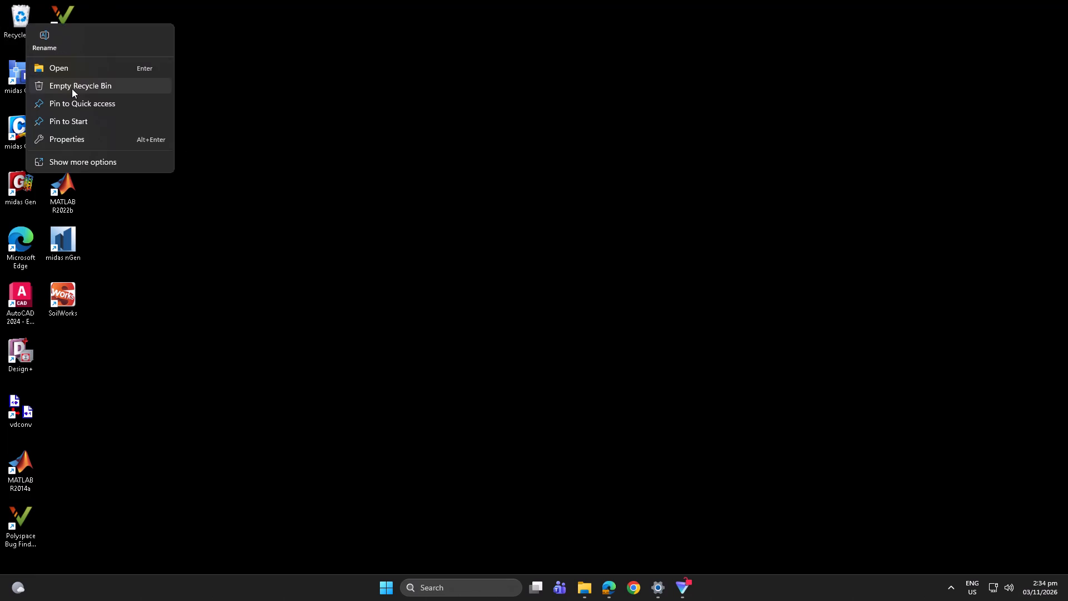
left_click(72, 88)
left_click(576, 300)
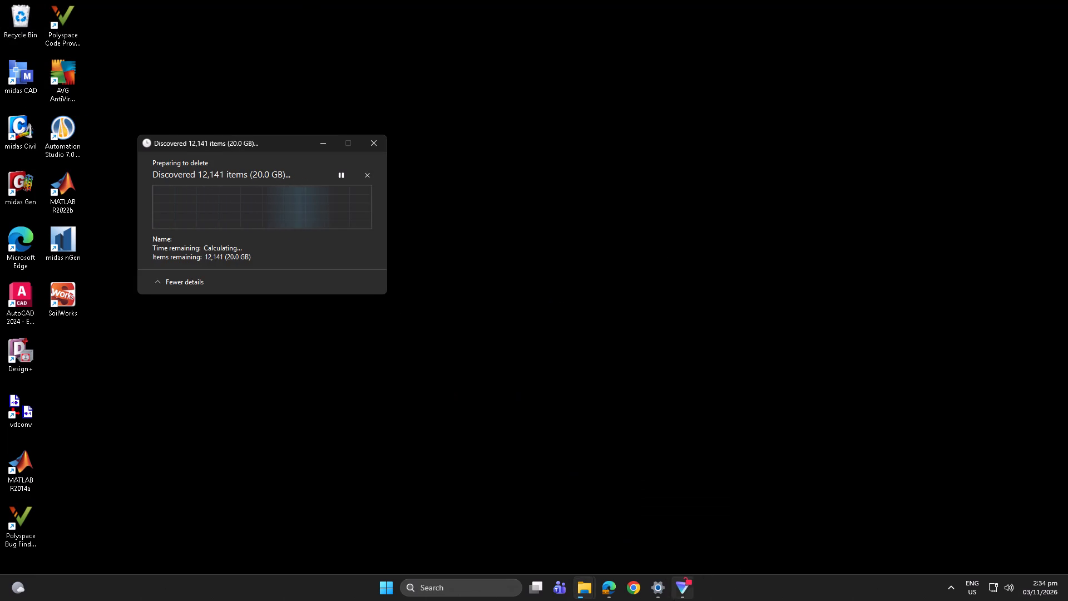
left_click(170, 220)
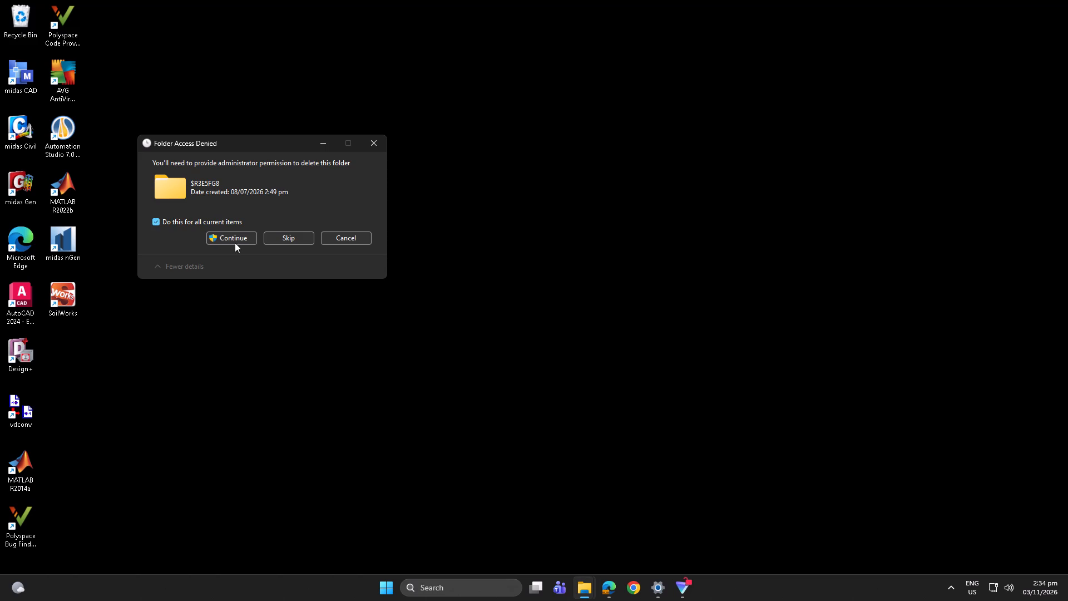
left_click(232, 241)
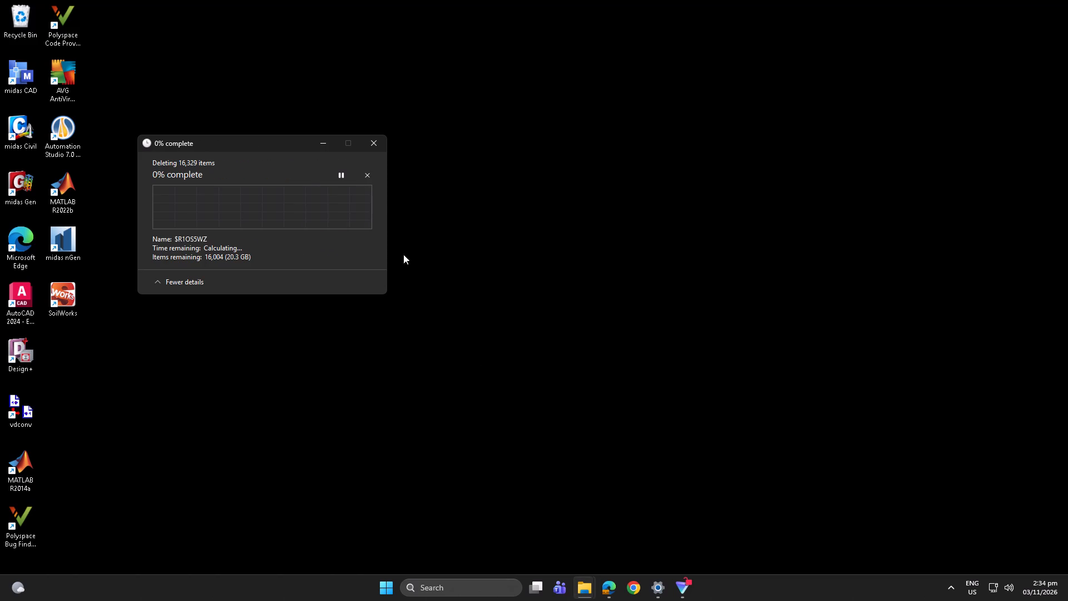
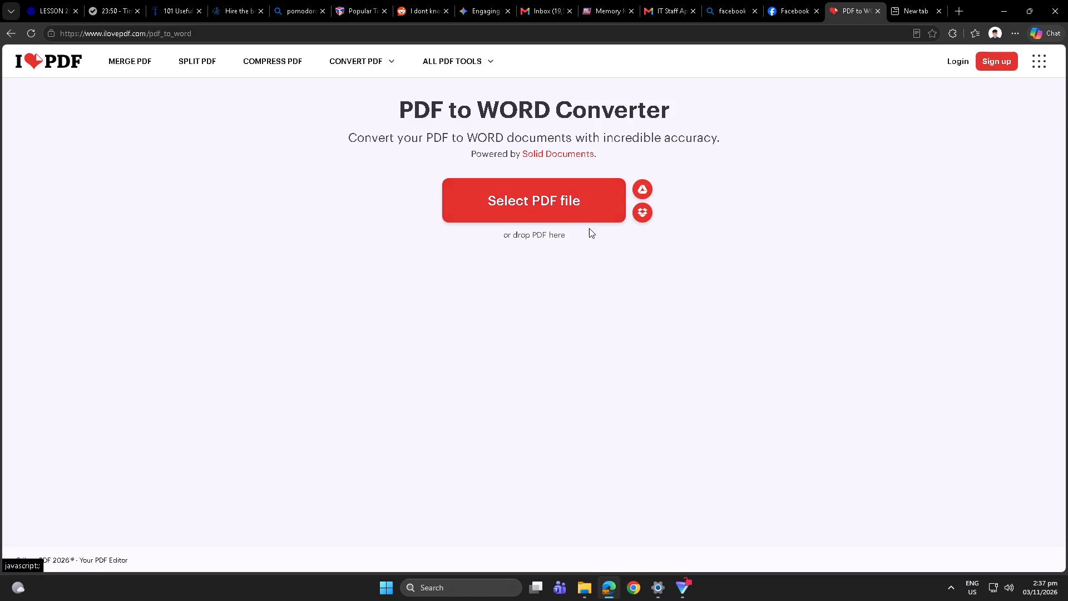
left_click(945, 550)
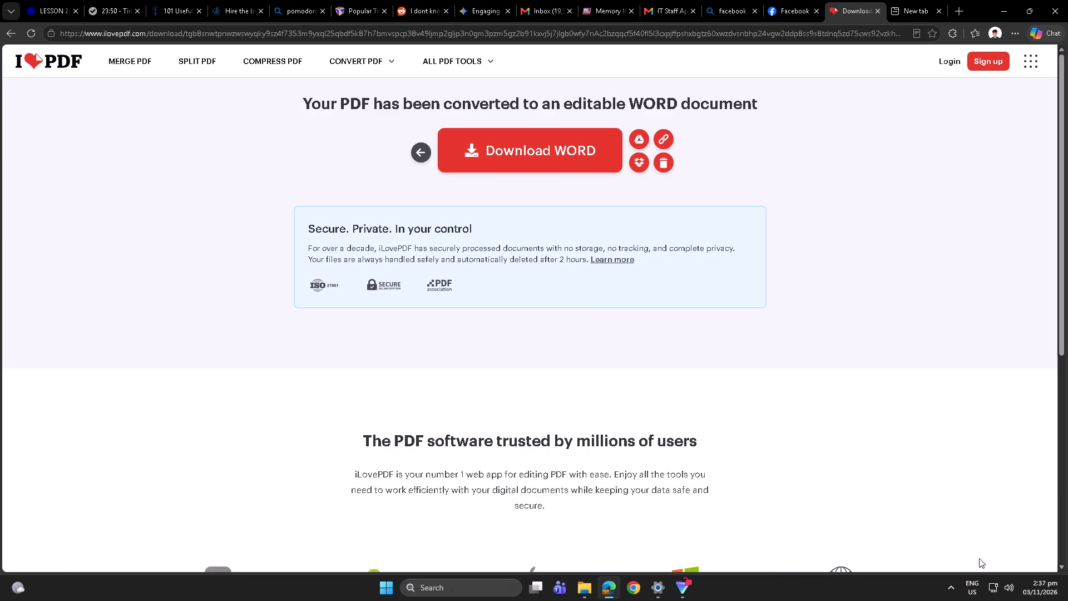
left_click(512, 139)
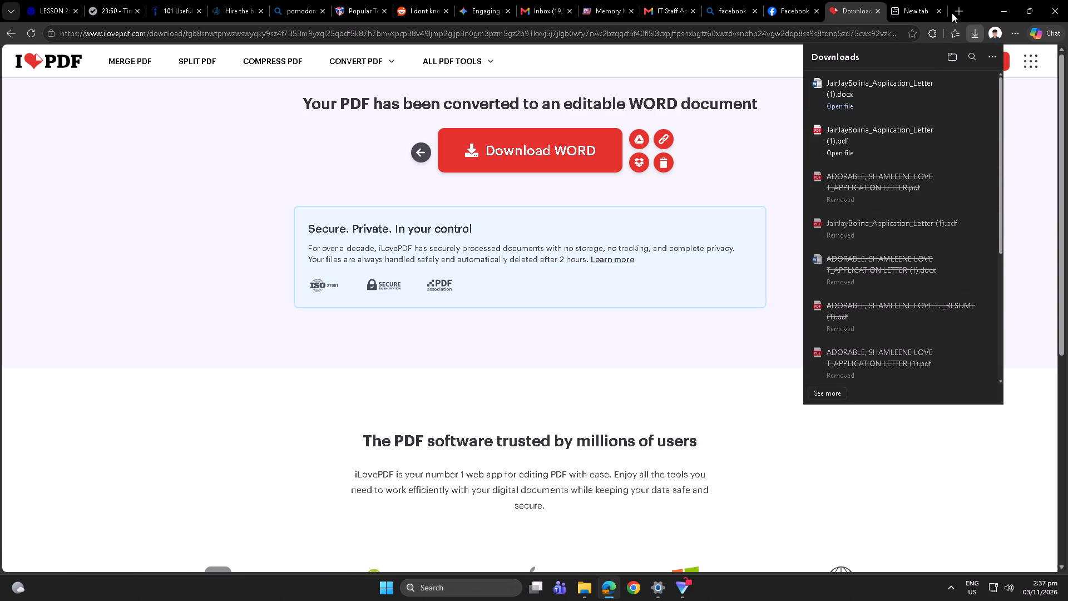
Open the newly downloaded application letter in Word and enable editing.
left_click(835, 106)
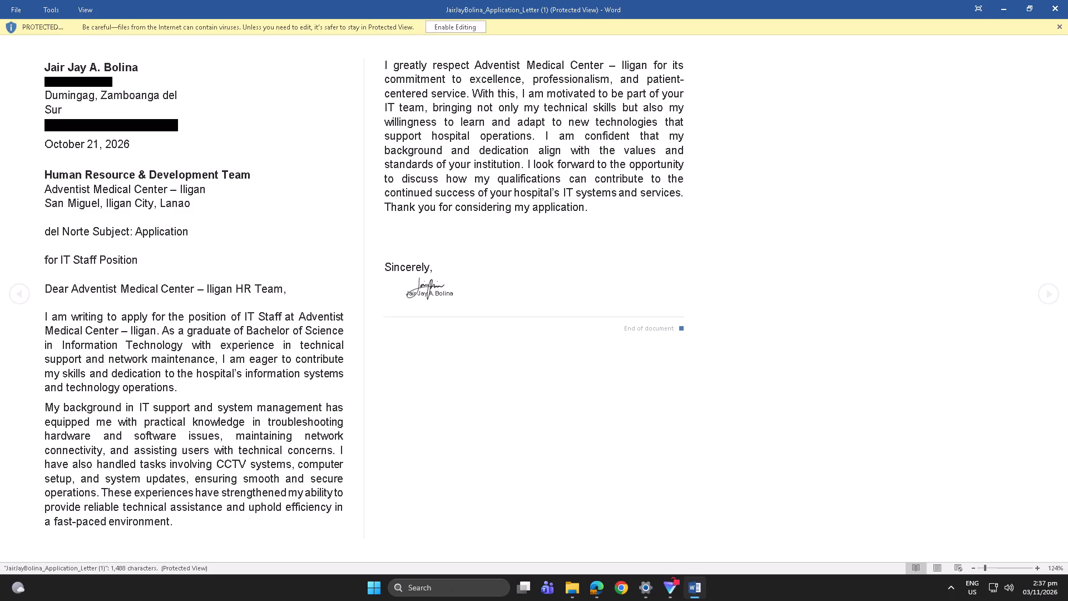
left_click(456, 29)
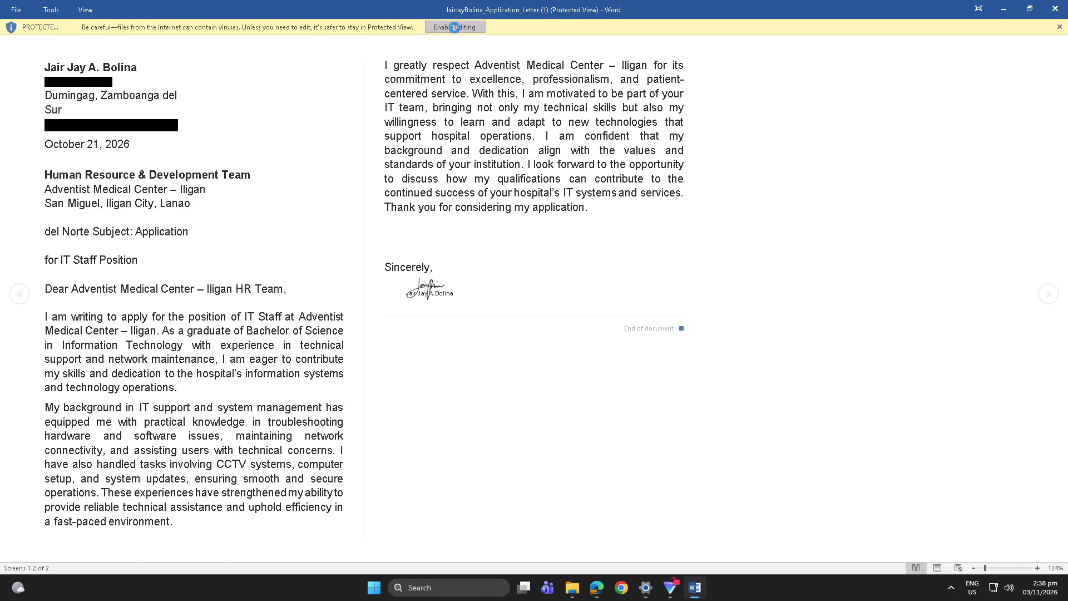
Replace the month and day in the letter's date line with November 4, keeping the year 2026.
left_click_drag(443, 214, 363, 215)
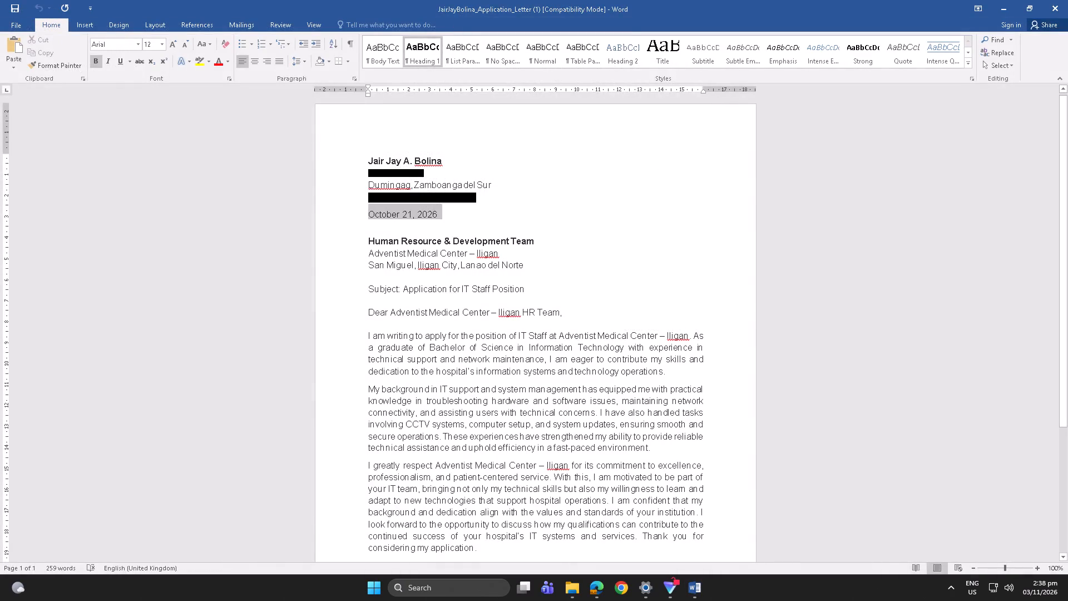
left_click_drag(363, 215, 359, 216)
left_click(394, 220)
left_click(413, 215)
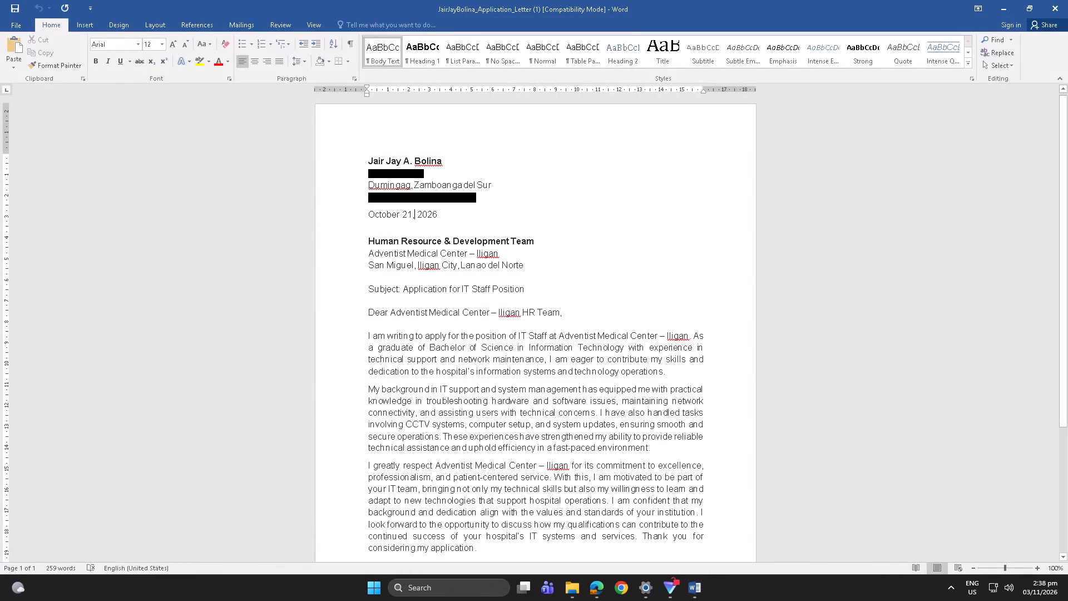
key("shift+Left")
key("shift+Left")
key("shift+Left")
key("shift+Left")
key("shift+Left")
key("shift+Left")
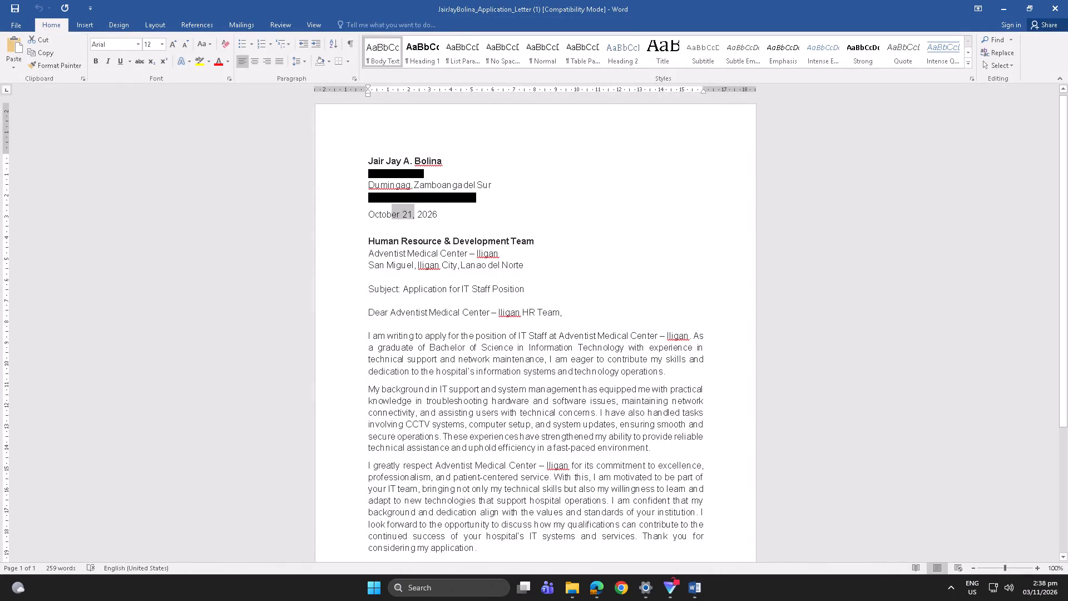
key("shift+Left")
key("shift+Left")
key("shift+Left")
key("shift+Left")
key("shift+Left")
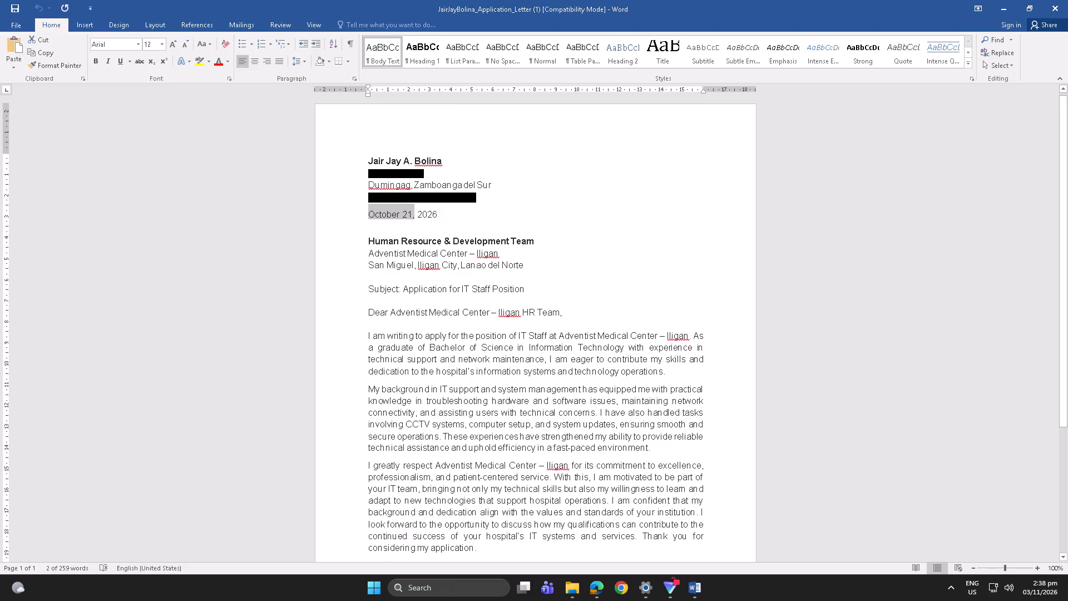
type("November 4")
key("comma")
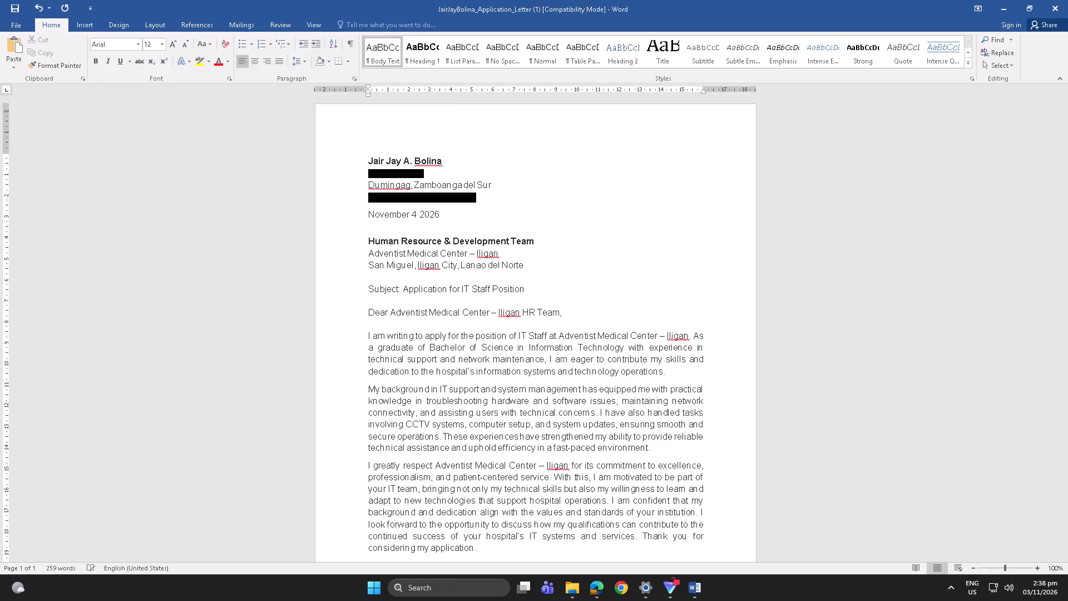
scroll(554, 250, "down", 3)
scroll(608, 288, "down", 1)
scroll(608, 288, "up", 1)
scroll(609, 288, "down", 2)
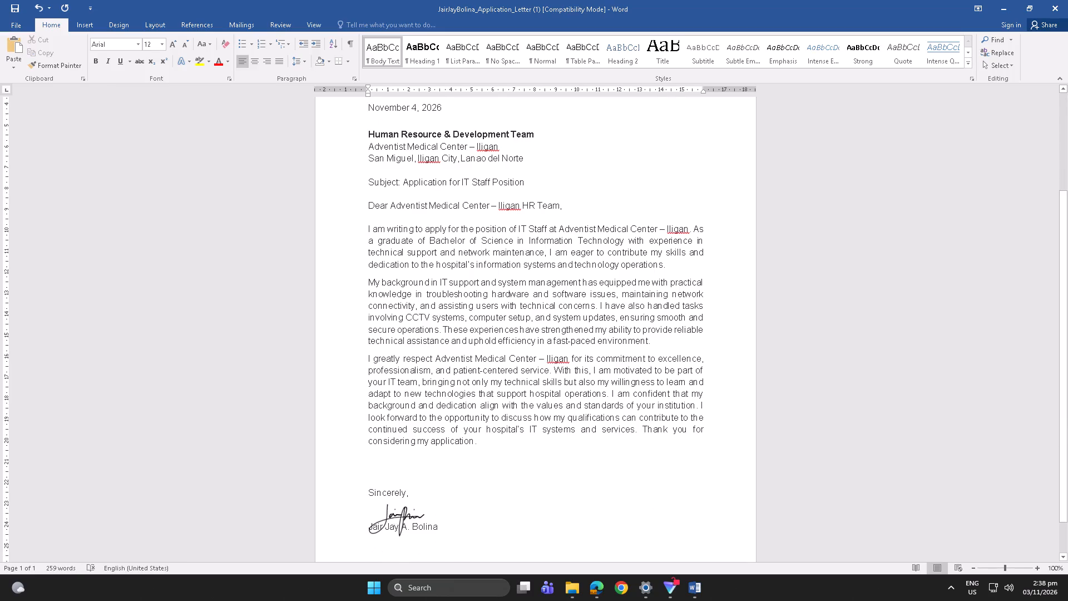
Save the edited application letter and close Word.
key("ctrl+s")
left_click(1067, 0)
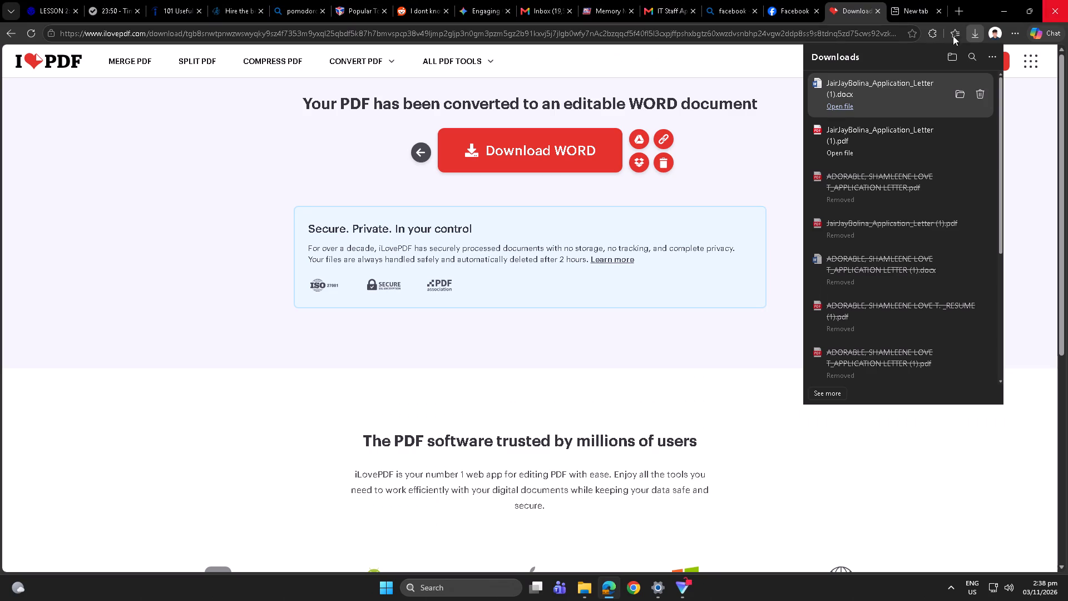
Show the downloaded Word application letter in its Downloads folder and rename it to remove the " (1)" suffix.
left_click(958, 95)
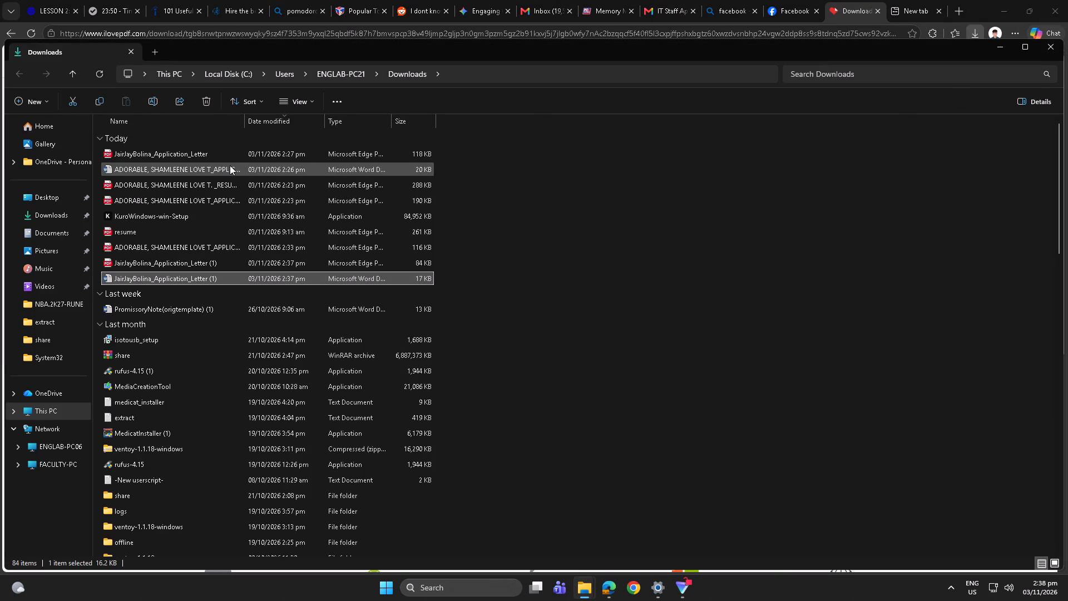
key("F5")
right_click(194, 155)
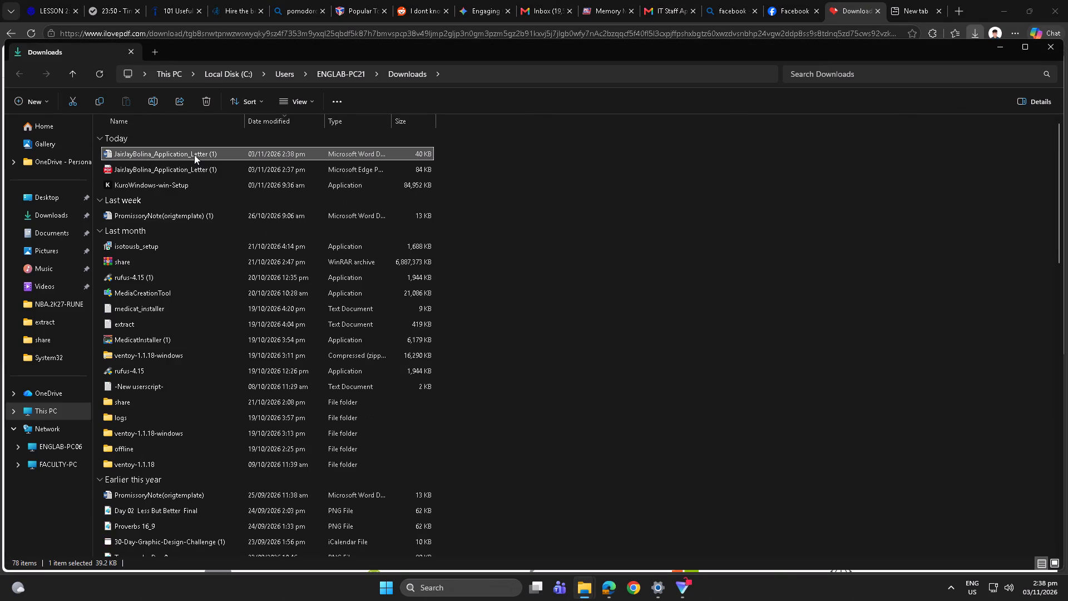
left_click(244, 420)
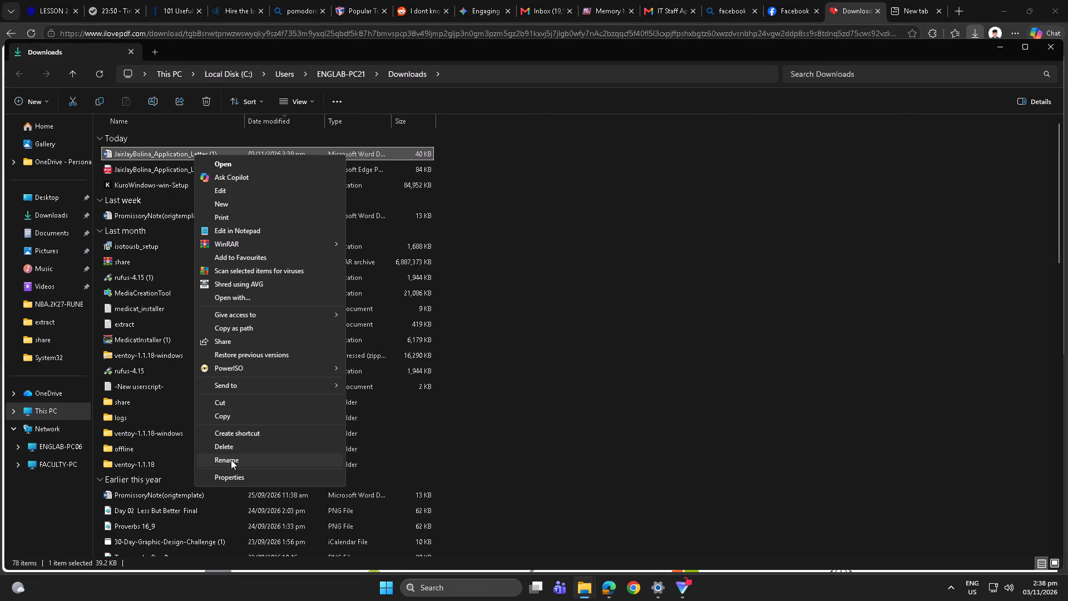
left_click(231, 460)
key("Right")
key("BackSpace")
key("BackSpace")
key("BackSpace")
key("BackSpace")
key("Return")
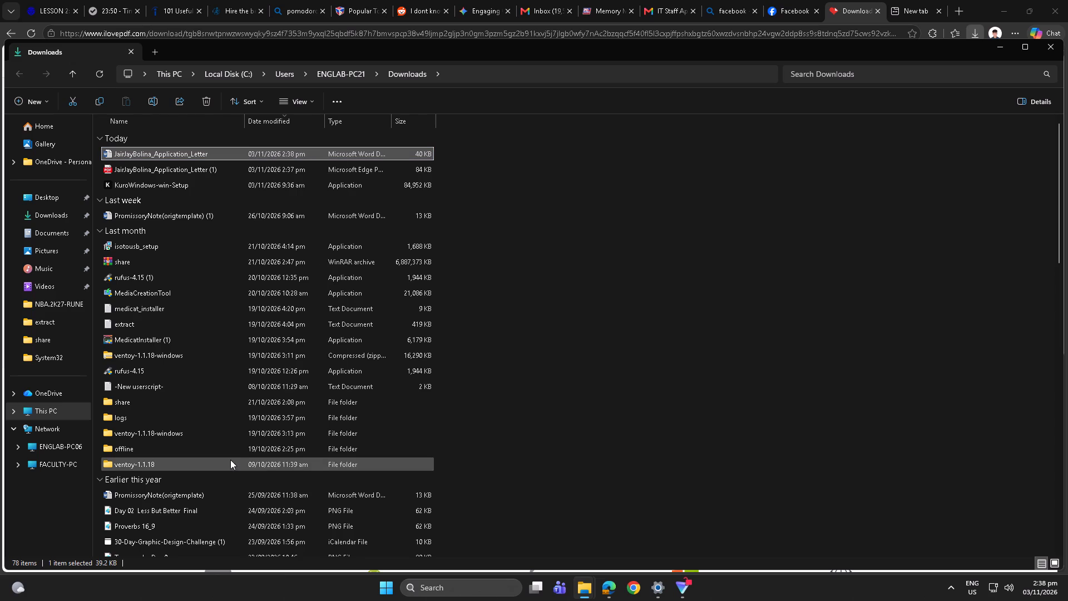
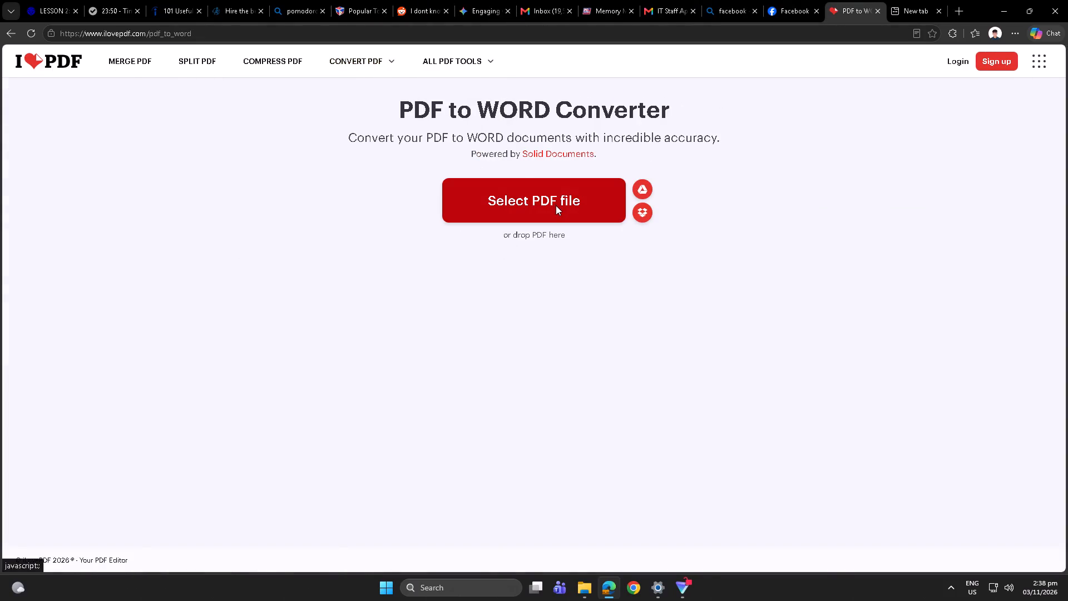
Convert the re-dated application letter Word document in Downloads to PDF with iLovePDF's Word to PDF converter and download the result.
left_click(495, 277)
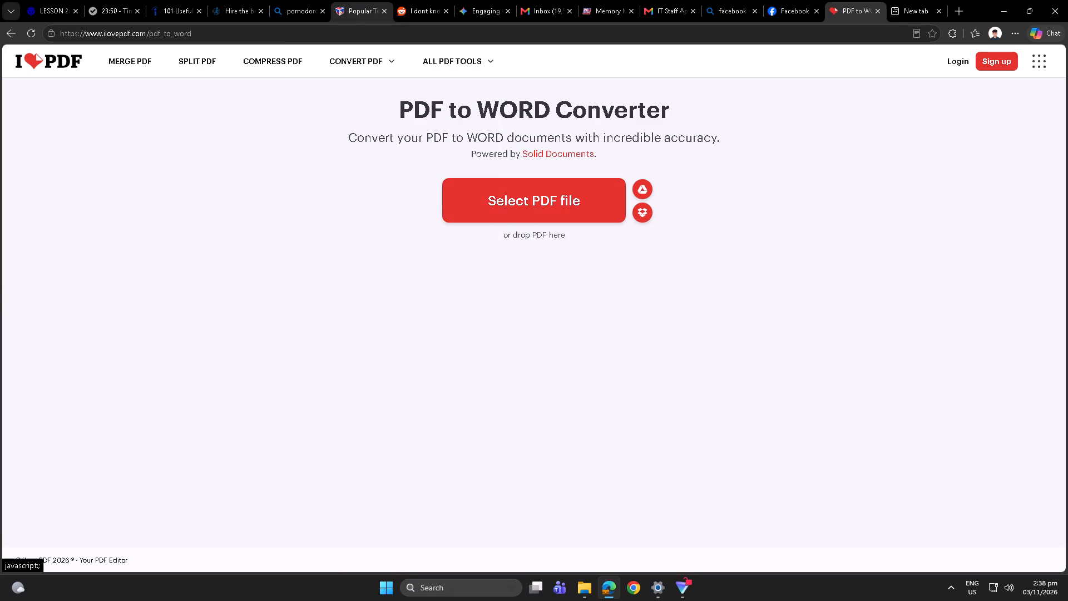
left_click(289, 149)
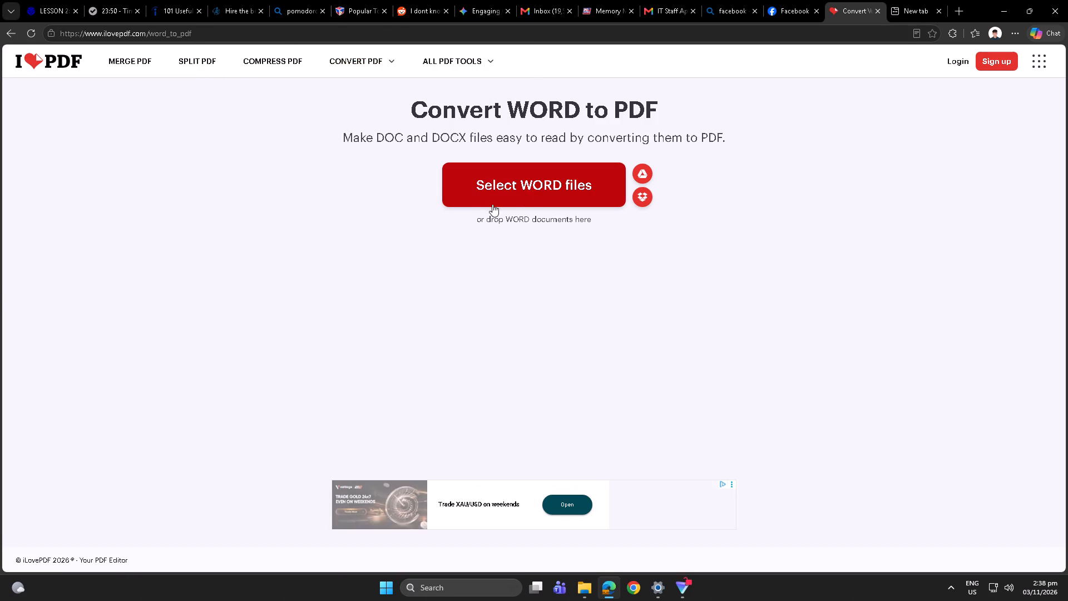
left_click(534, 186)
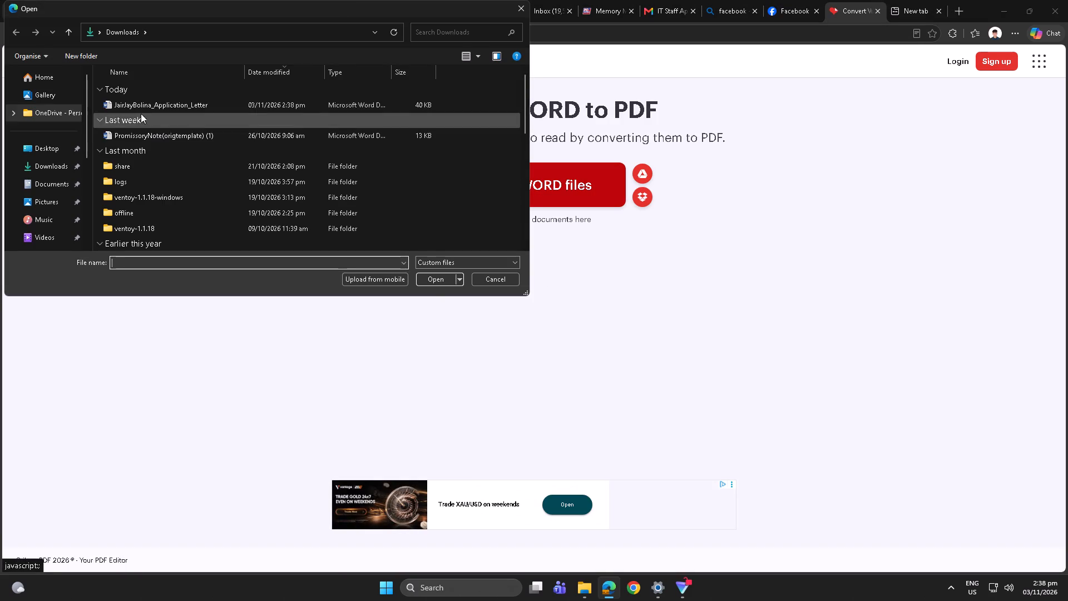
double_click(140, 110)
left_click(890, 529)
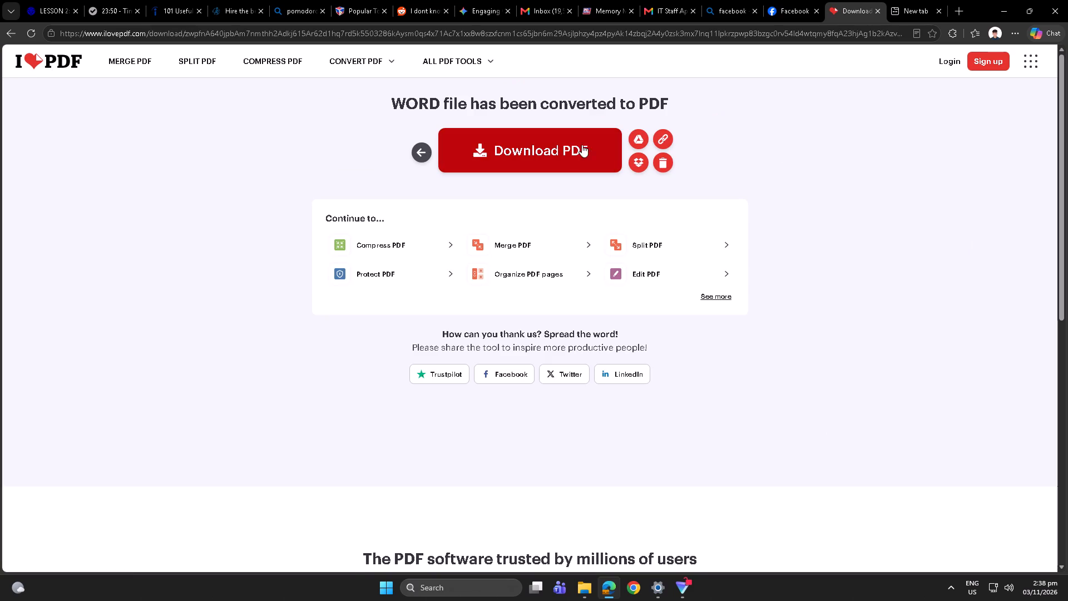
left_click(568, 149)
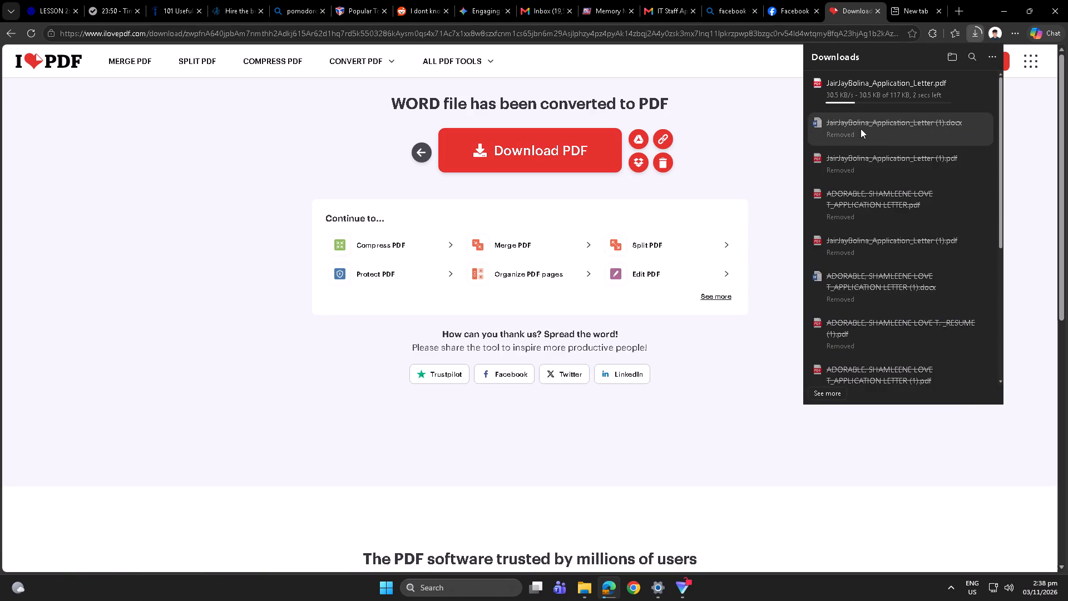
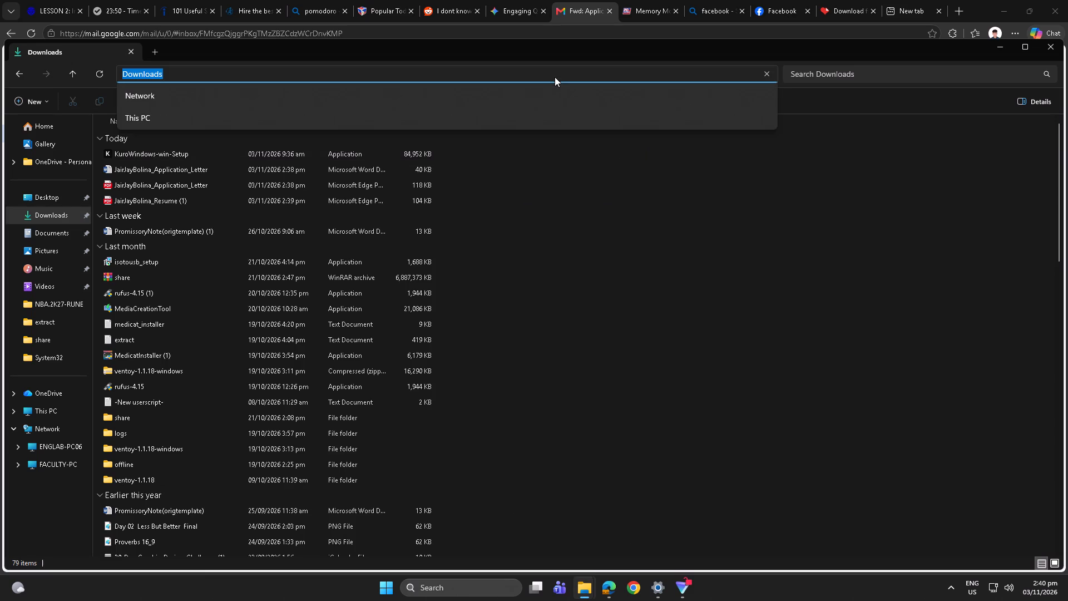
Delete the four files grouped under Today in Downloads: the resume PDF, both application letter files and KuroWindows-win-Setup.
key("Return")
left_click_drag(508, 139, 451, 168)
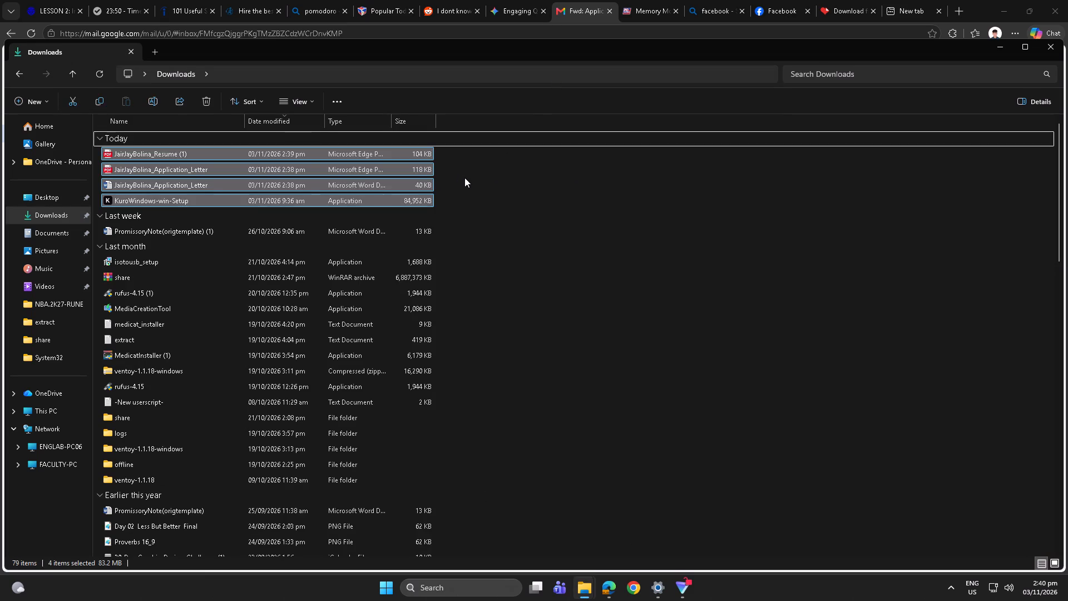
left_click(464, 178)
left_click_drag(458, 156, 355, 223)
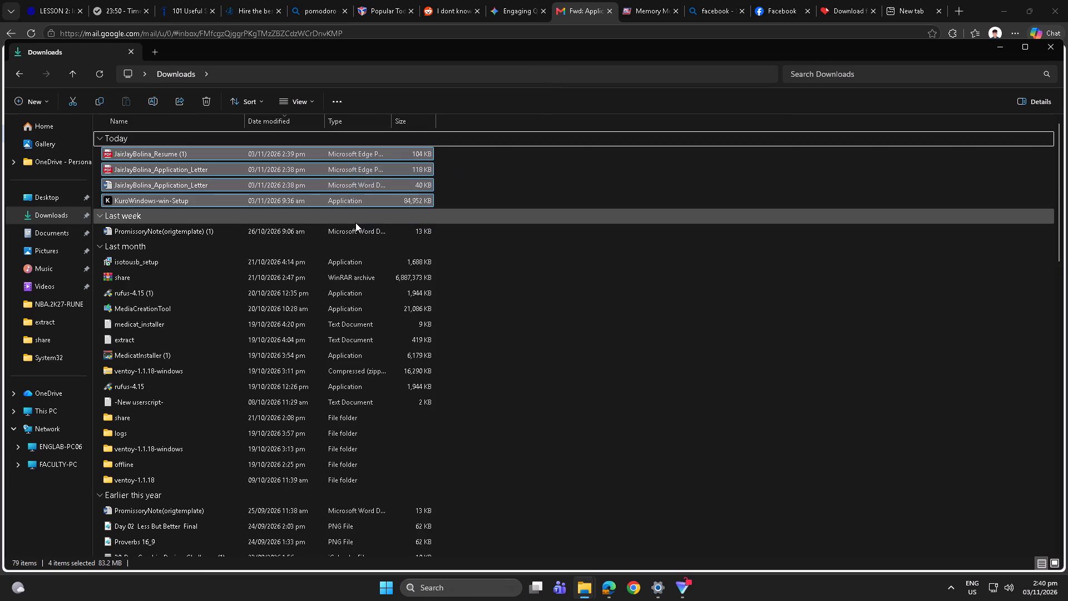
key("Delete")
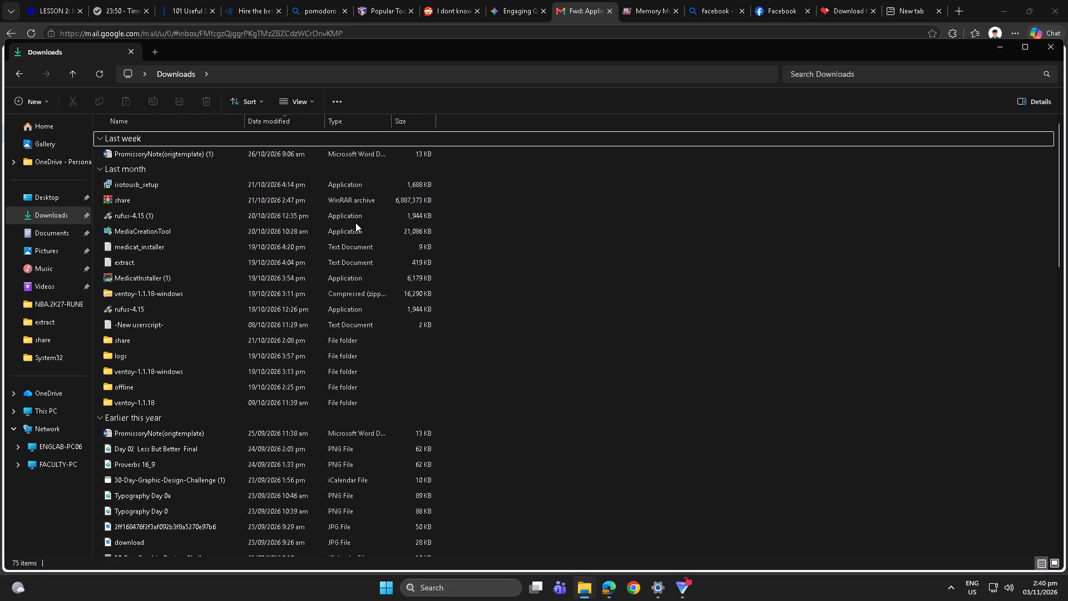